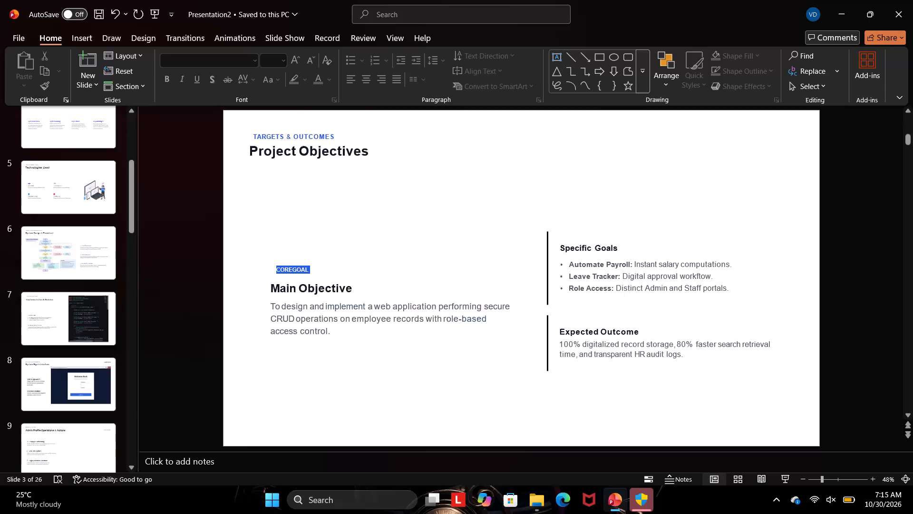
On the Technologies Used slide, delete everything after "Python" in the description under Languages.
{"action": "scroll", "coordinate": [497, 284], "scroll_direction": "down", "scroll_amount": 2}
{"action": "scroll", "coordinate": [497, 284], "scroll_direction": "up", "scroll_amount": 1}
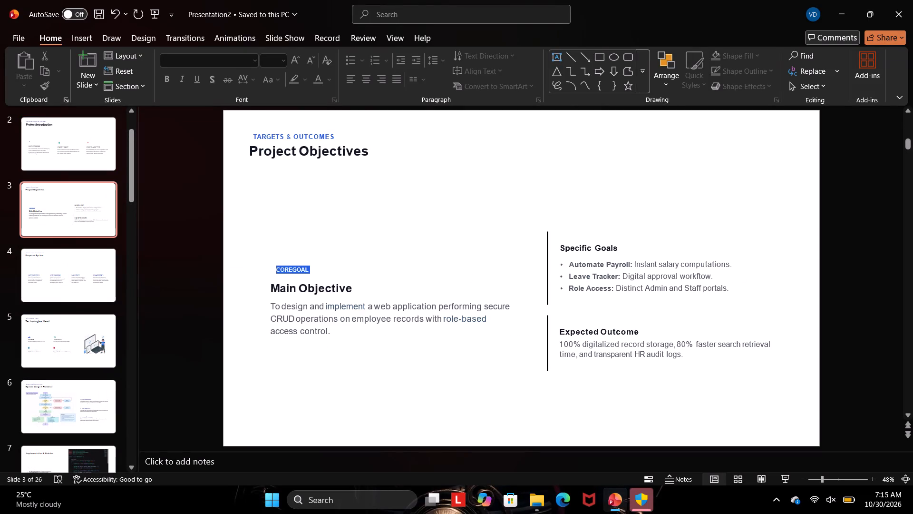
{"action": "scroll", "coordinate": [497, 284], "scroll_direction": "up", "scroll_amount": 1}
{"action": "scroll", "coordinate": [497, 284], "scroll_direction": "down", "scroll_amount": 2}
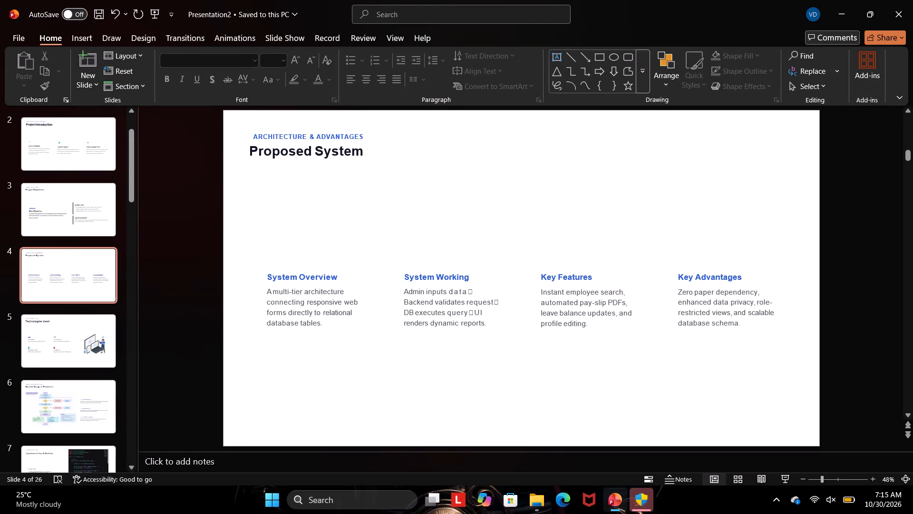
{"action": "scroll", "coordinate": [497, 284], "scroll_direction": "down", "scroll_amount": 1}
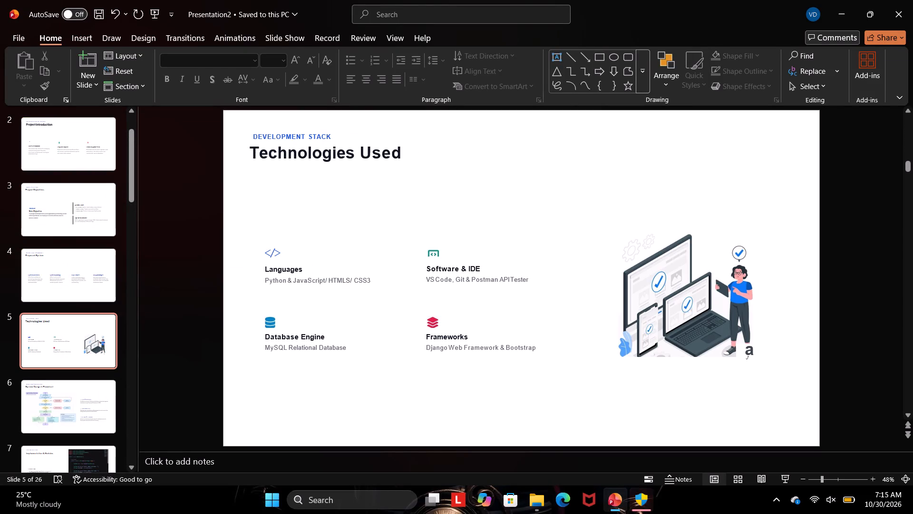
{"action": "left_click", "coordinate": [370, 283]}
{"action": "left_click", "coordinate": [368, 281]}
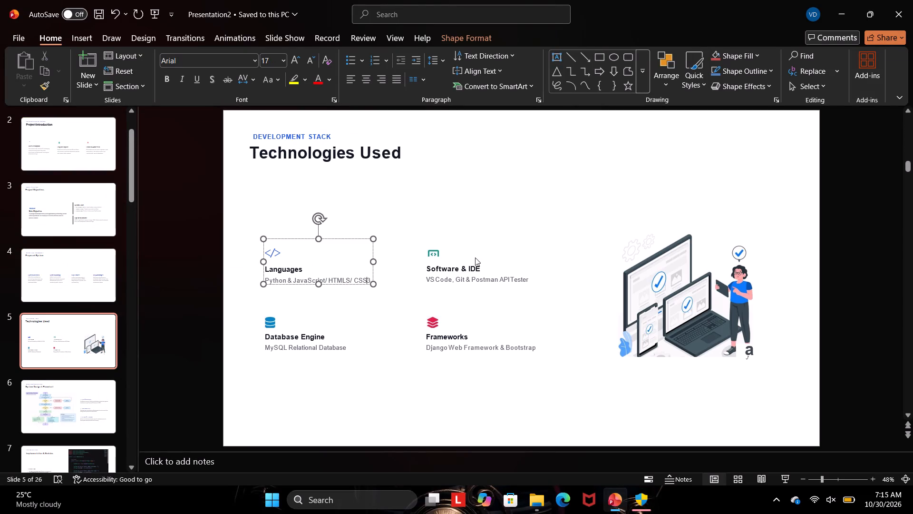
{"action": "key", "text": "Right"}
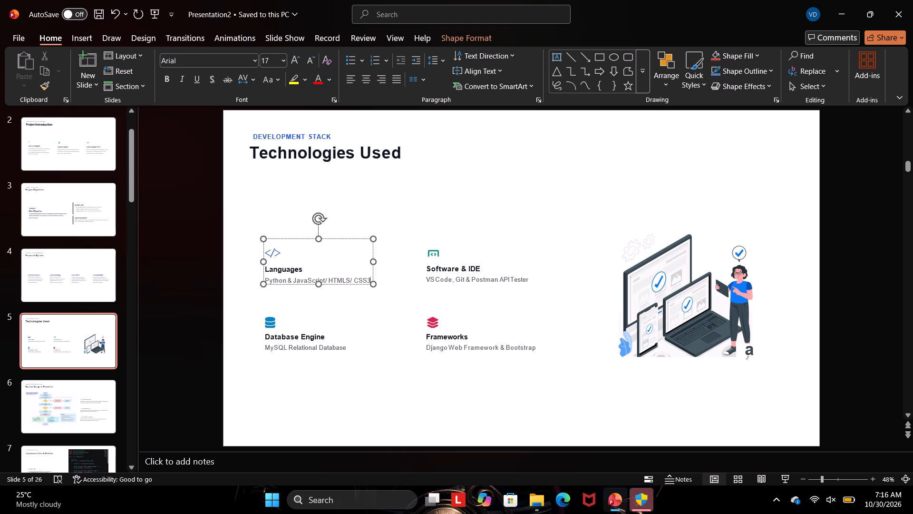
{"action": "key", "text": "BackSpace"}
{"action": "key", "text": "BackSpace"}
{"action": "key", "text": "BackSpace"}
{"action": "key", "text": "BackSpace"}
{"action": "key", "text": "BackSpace"}
{"action": "key", "text": "BackSpace"}
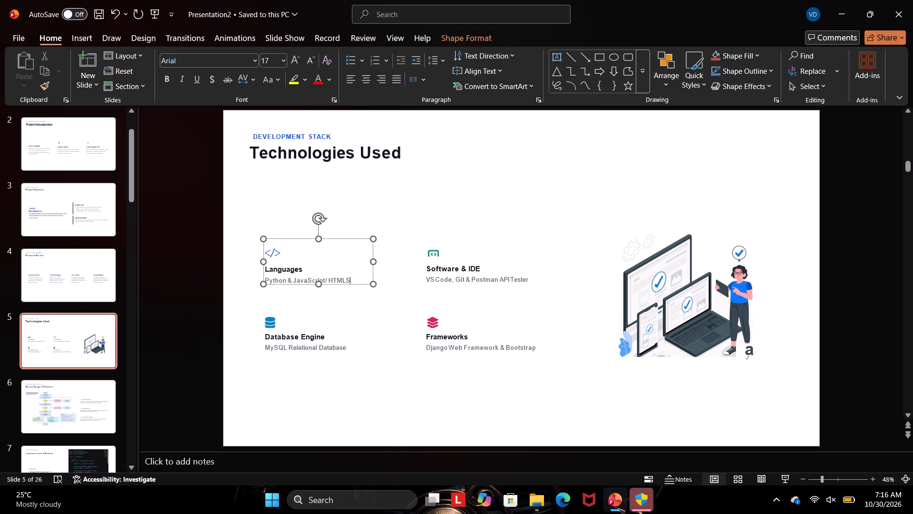
{"action": "key", "text": "BackSpace"}
{"action": "key", "text": "BackSpace"}
{"action": "key", "text": "BackSpace"}
{"action": "key", "text": "BackSpace"}
{"action": "key", "text": "BackSpace"}
{"action": "key", "text": "BackSpace"}
{"action": "key", "text": "BackSpace"}
{"action": "key", "text": "BackSpace"}
{"action": "key", "text": "BackSpace"}
{"action": "key", "text": "BackSpace"}
{"action": "key", "text": "BackSpace"}
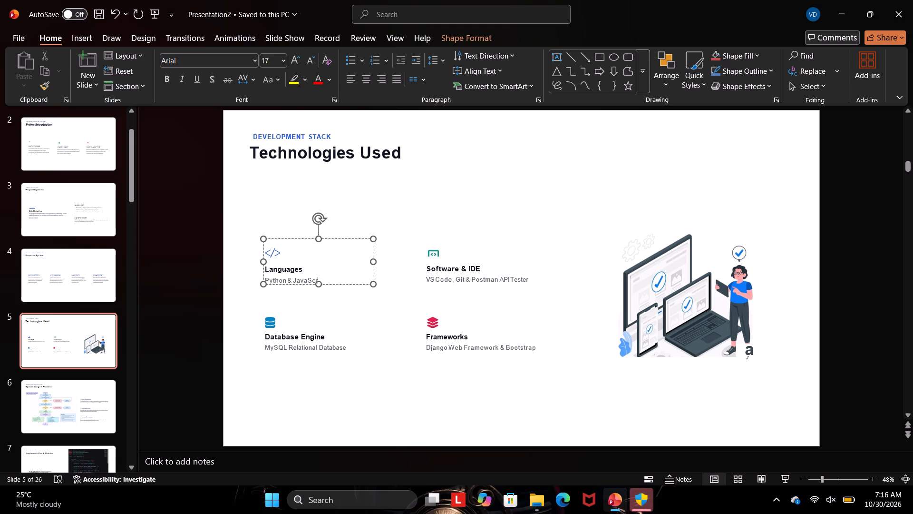
{"action": "key", "text": "BackSpace"}
{"action": "key", "text": "BackSpace"}
{"action": "key", "text": "BackSpace"}
{"action": "key", "text": "BackSpace"}
{"action": "key", "text": "BackSpace"}
{"action": "key", "text": "BackSpace"}
{"action": "key", "text": "BackSpace"}
{"action": "key", "text": "BackSpace"}
Add "Java, Java Swing" after "Python" in the Languages description.
{"action": "type", "text": "Java"}
{"action": "key", "text": "space"}
{"action": "type", "text": "Java"}
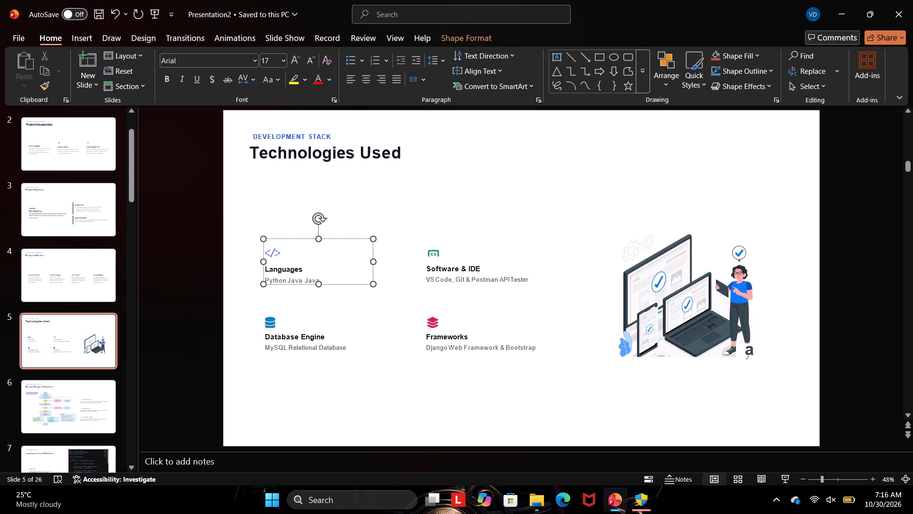
{"action": "key", "text": "Left"}
{"action": "key", "text": "Left"}
{"action": "key", "text": "Left"}
{"action": "key", "text": "Left"}
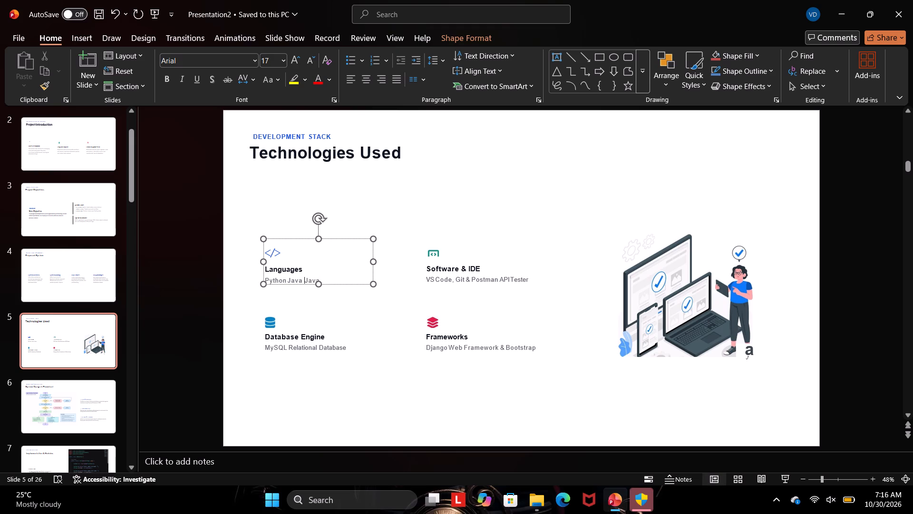
{"action": "key", "text": "Left"}
{"action": "key", "text": "comma"}
{"action": "key", "text": "Right"}
{"action": "key", "text": "Right"}
{"action": "key", "text": "Right"}
{"action": "key", "text": "Right"}
{"action": "key", "text": "Right"}
{"action": "key", "text": "space"}
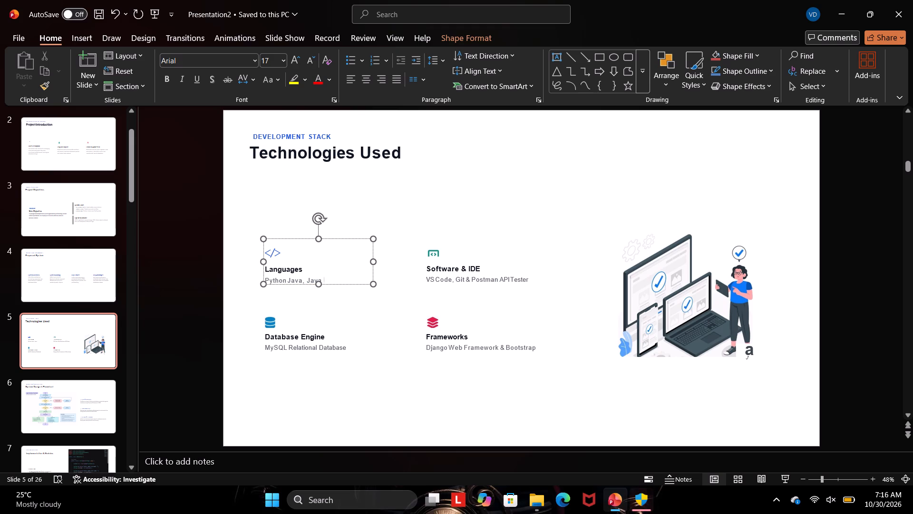
{"action": "type", "text": "Swing"}
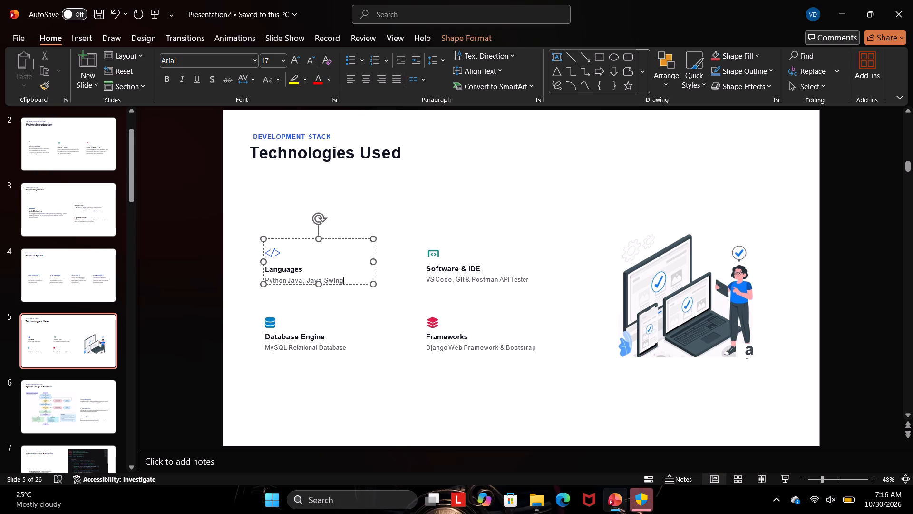
Continue the Languages description with ", My SQL, JDBC" after "Java Swing".
{"action": "key", "text": "comma"}
{"action": "key", "text": "space"}
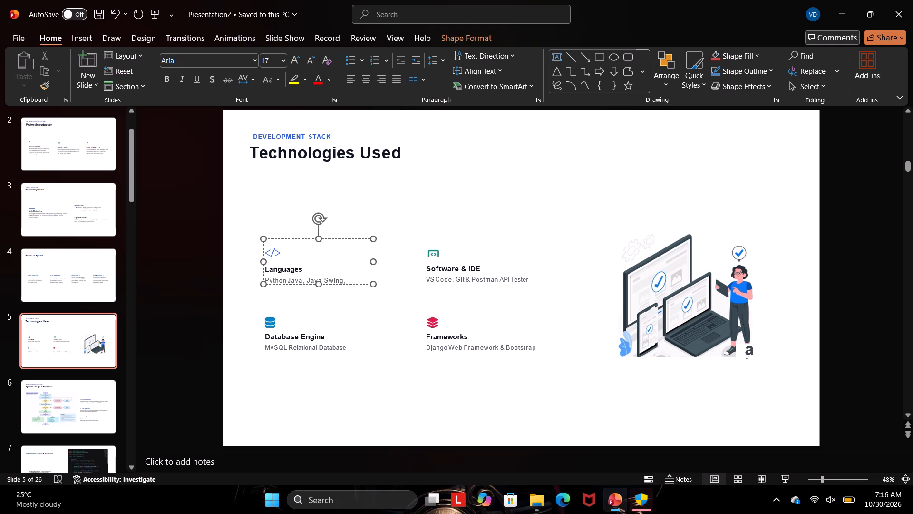
{"action": "type", "text": "My"}
{"action": "key", "text": "space"}
{"action": "type", "text": "SQ"}
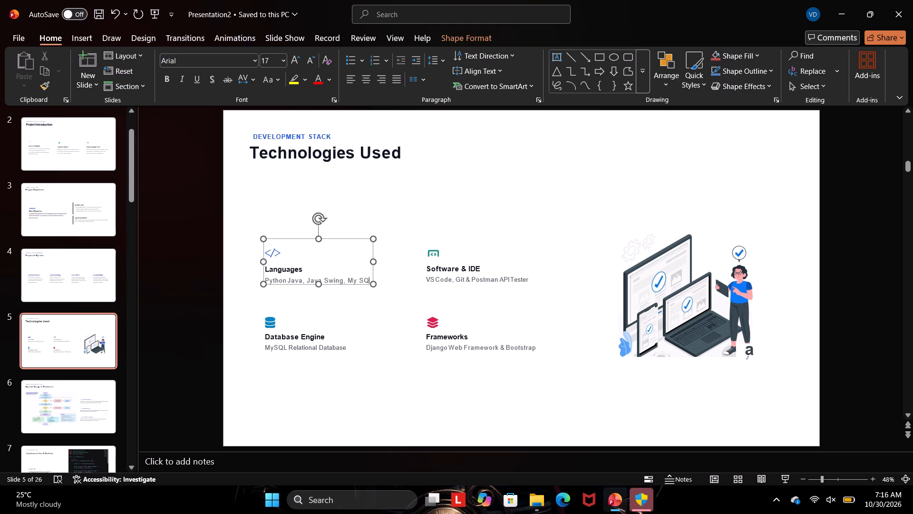
{"action": "key", "text": "shift+l"}
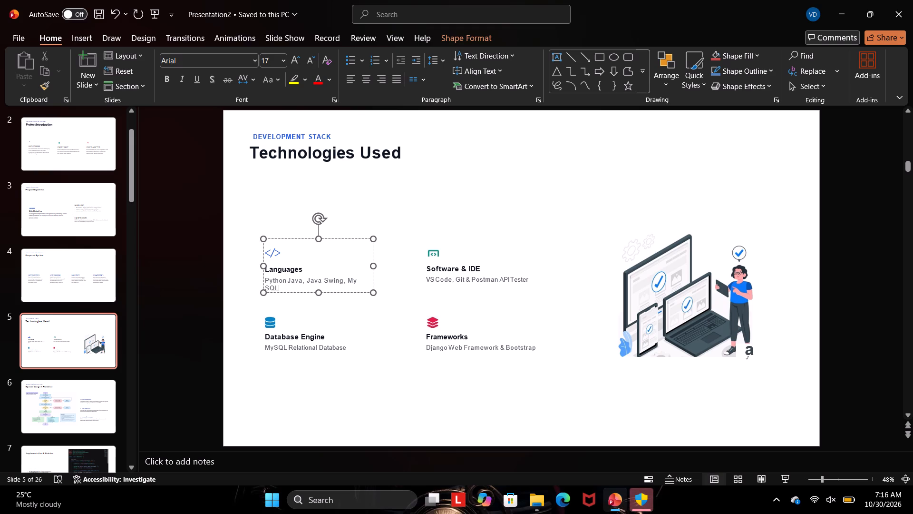
{"action": "key", "text": "comma"}
{"action": "key", "text": "space"}
{"action": "type", "text": "JDBC"}
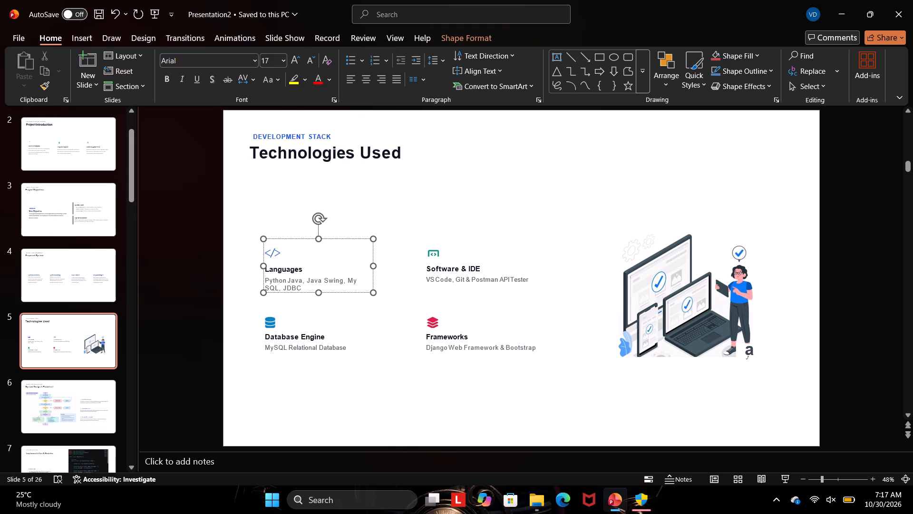
Remove the word "Python" from the start of the Languages description and deselect the text box.
{"action": "key", "text": "Up"}
{"action": "key", "text": "Left"}
{"action": "key", "text": "Left"}
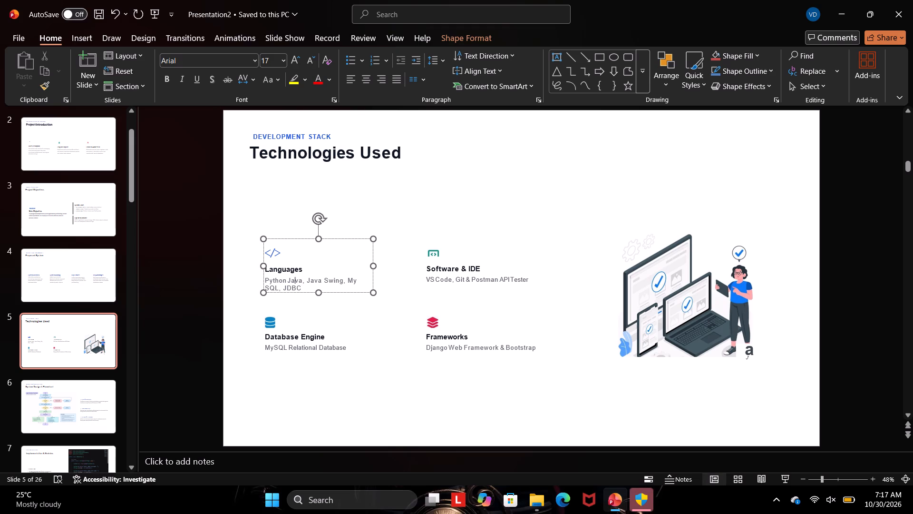
{"action": "key", "text": "Left"}
{"action": "key", "text": "Left"}
{"action": "key", "text": "BackSpace"}
{"action": "key", "text": "BackSpace"}
{"action": "key", "text": "BackSpace"}
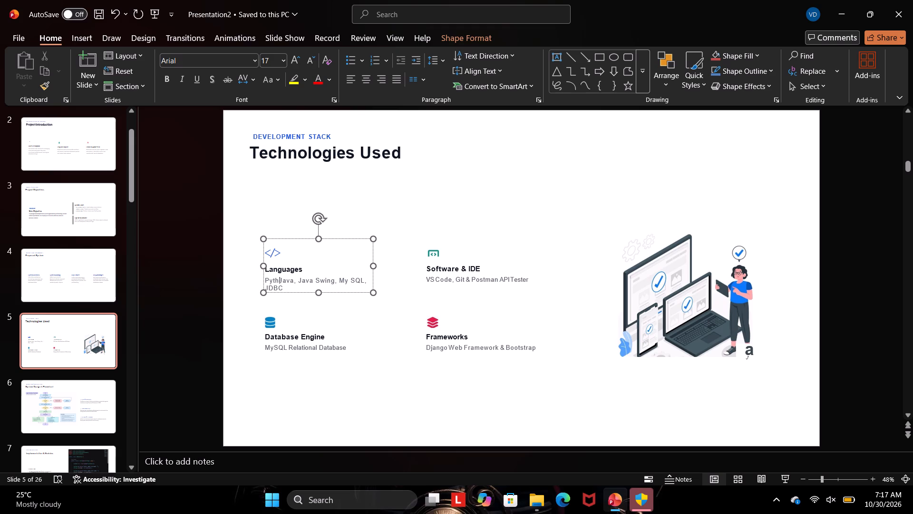
{"action": "key", "text": "BackSpace"}
{"action": "key", "text": "BackSpace"}
{"action": "key", "text": "BackSpace"}
{"action": "key", "text": "BackSpace"}
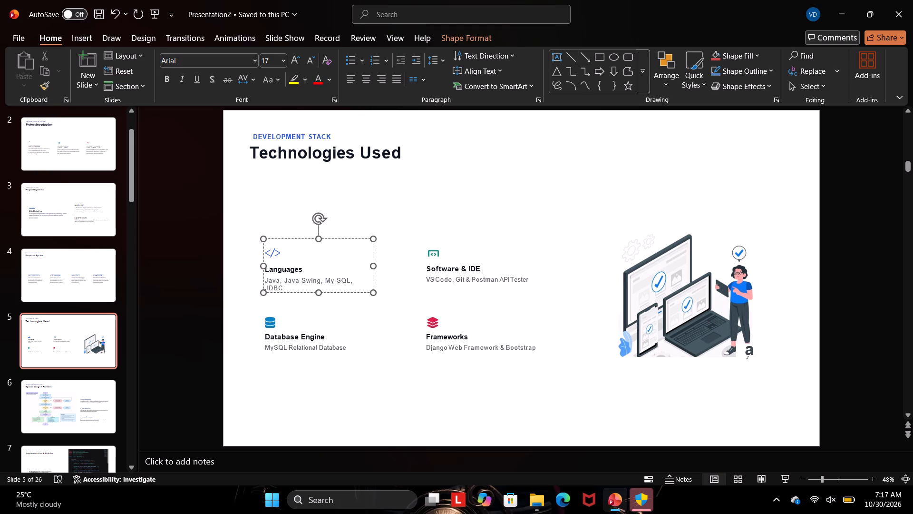
{"action": "left_click", "coordinate": [513, 173]}
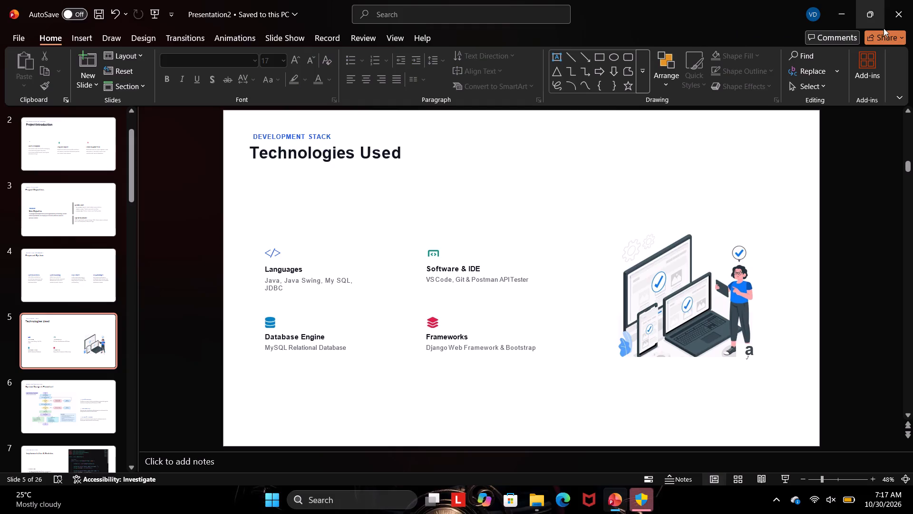
Turn on AutoSave for the presentation, storing it in the personal OneDrive.
{"action": "left_click", "coordinate": [75, 10]}
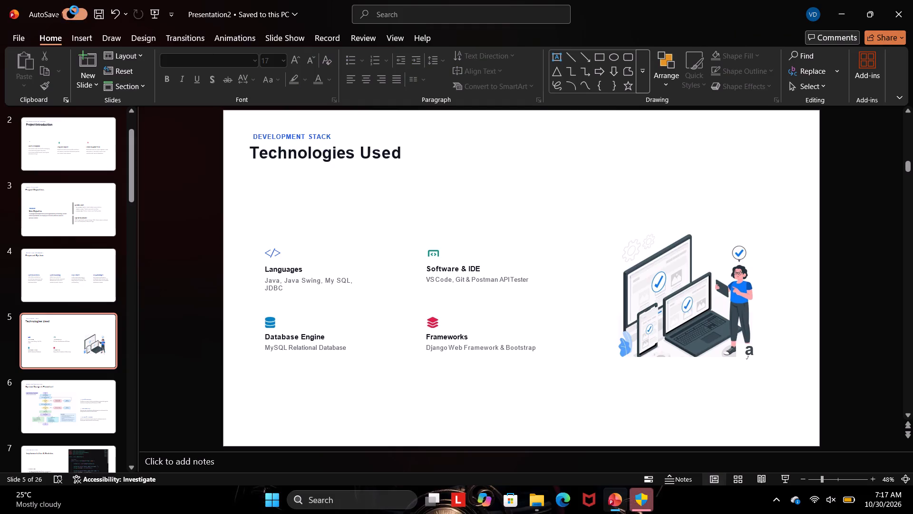
{"action": "left_click", "coordinate": [490, 190]}
Save a copy of the presentation in the Downloads folder as a PowerPoint Presentation.
{"action": "left_click", "coordinate": [29, 41]}
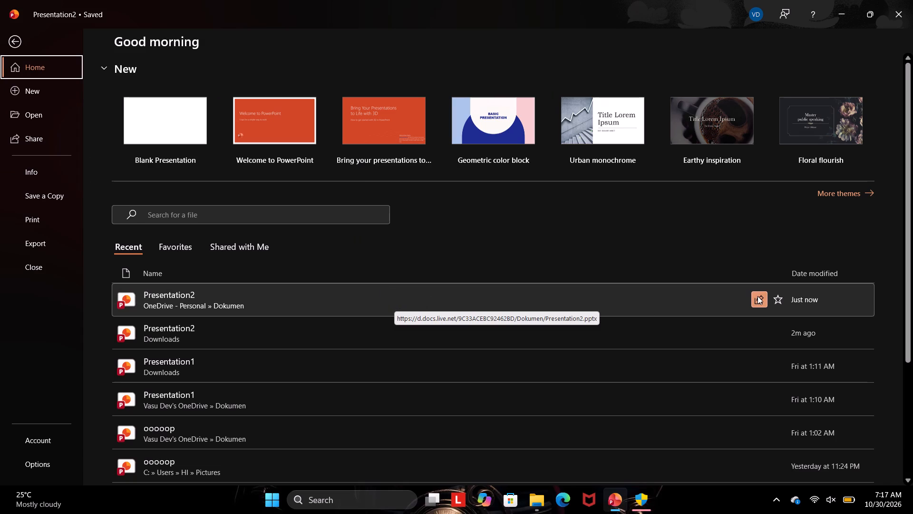
{"action": "left_click", "coordinate": [609, 293]}
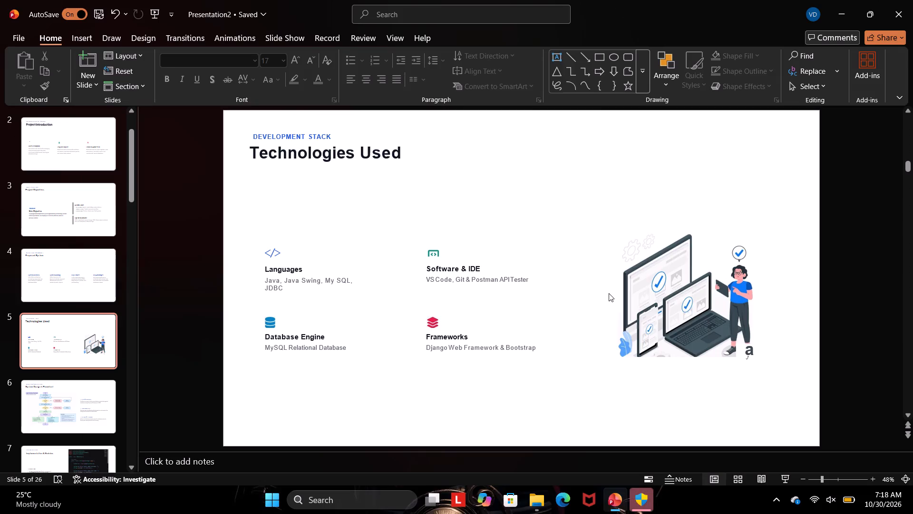
{"action": "left_click", "coordinate": [12, 35]}
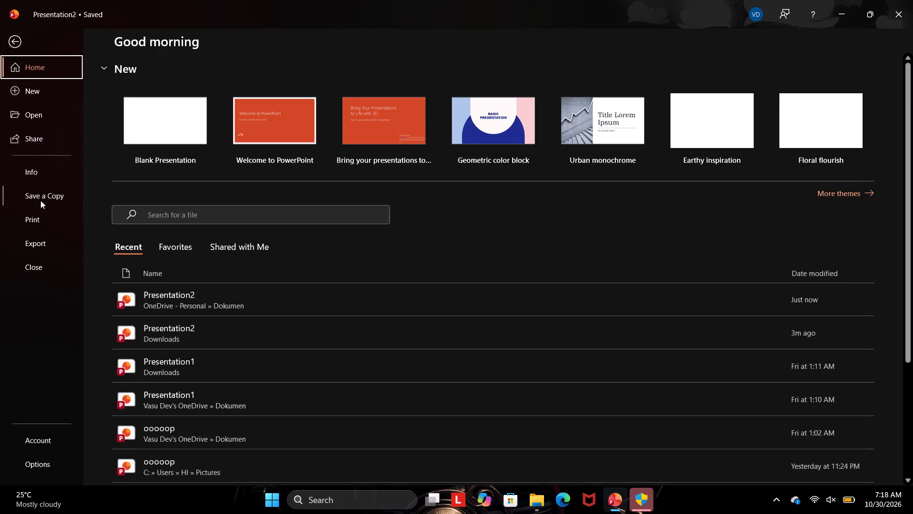
{"action": "left_click", "coordinate": [38, 198]}
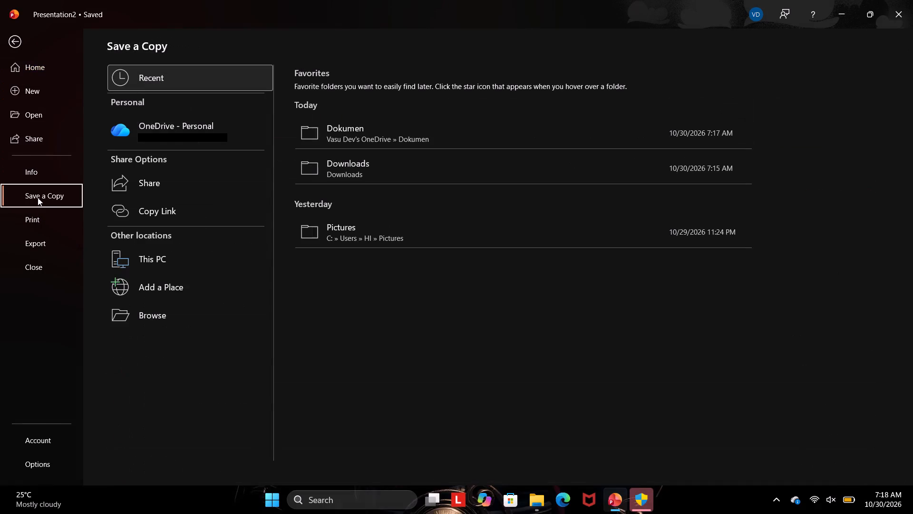
{"action": "left_click", "coordinate": [397, 165]}
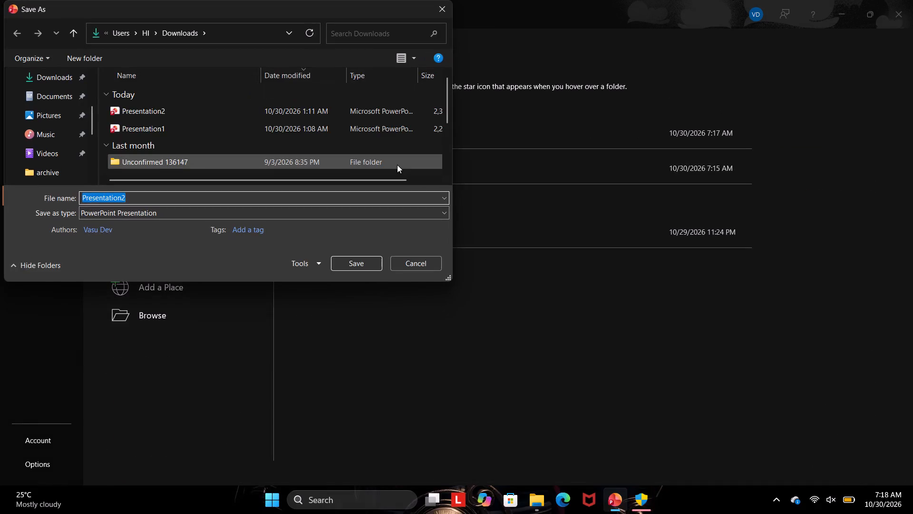
{"action": "left_click", "coordinate": [189, 199]}
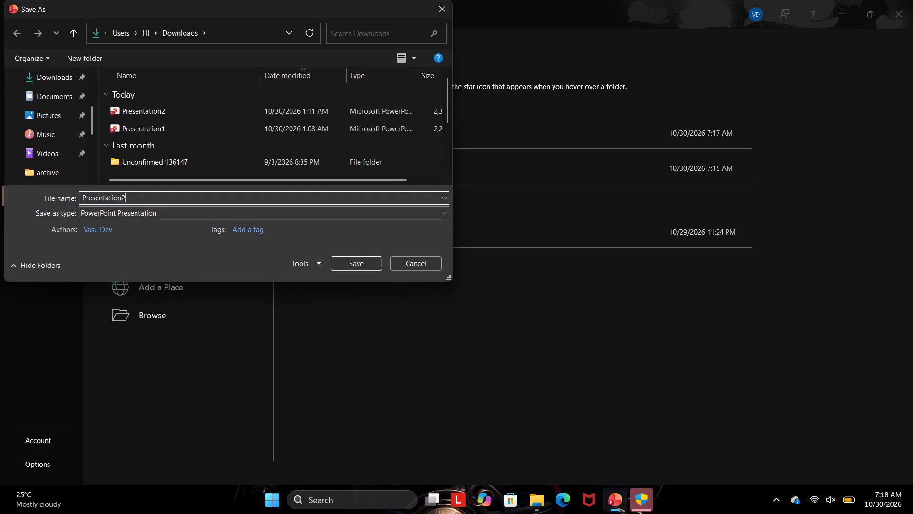
Save the presentation copy in the Downloads folder under the file name Presentation22.
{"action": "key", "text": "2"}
{"action": "key", "text": "Return"}
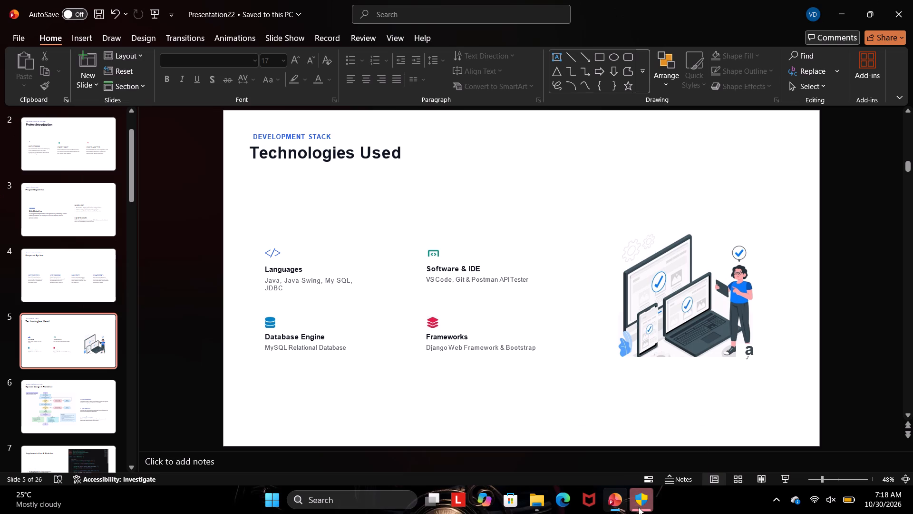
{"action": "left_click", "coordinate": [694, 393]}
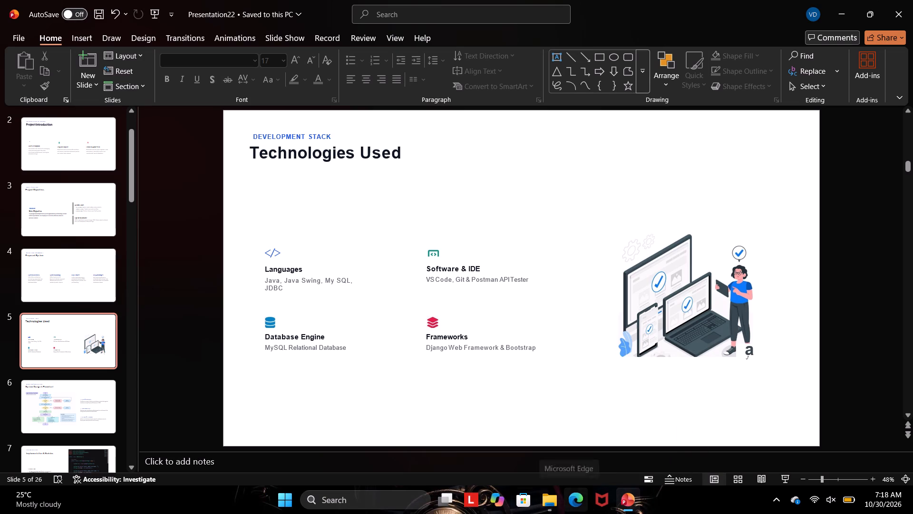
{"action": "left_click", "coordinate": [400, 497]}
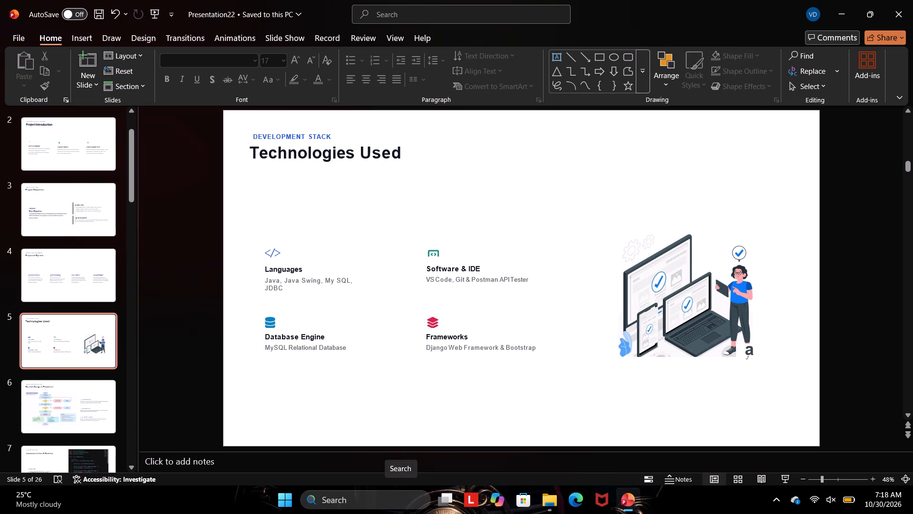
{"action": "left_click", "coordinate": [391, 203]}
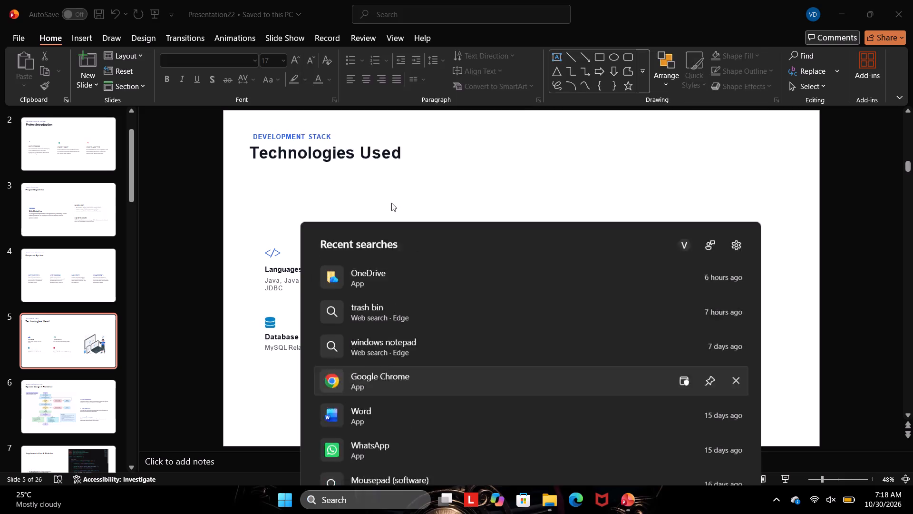
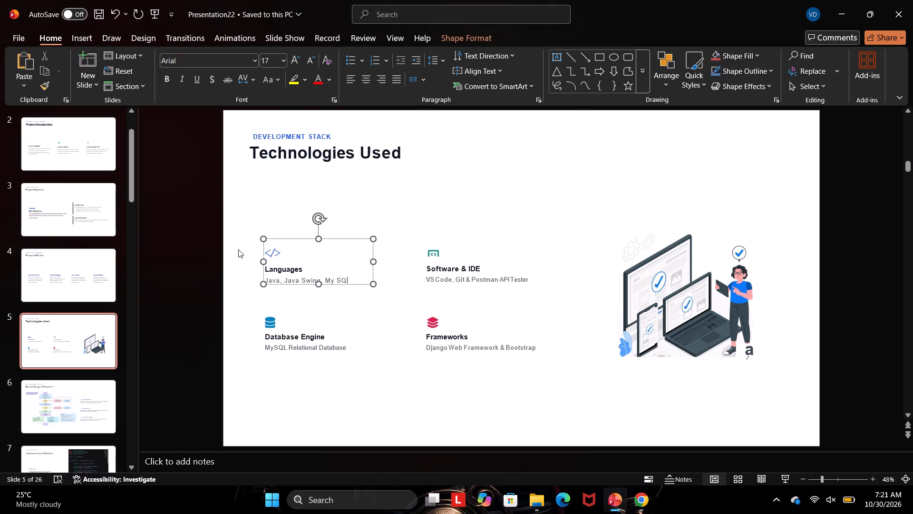
Delete everything after "Java," in the Languages description on the Technologies Used slide.
{"action": "key", "text": "BackSpace"}
{"action": "key", "text": "BackSpace"}
{"action": "key", "text": "BackSpace"}
{"action": "key", "text": "BackSpace"}
{"action": "key", "text": "BackSpace"}
{"action": "key", "text": "BackSpace"}
{"action": "key", "text": "BackSpace"}
{"action": "key", "text": "BackSpace"}
{"action": "key", "text": "BackSpace"}
{"action": "key", "text": "BackSpace"}
{"action": "key", "text": "BackSpace"}
{"action": "key", "text": "BackSpace"}
{"action": "key", "text": "BackSpace"}
{"action": "key", "text": "BackSpace"}
{"action": "key", "text": "BackSpace"}
{"action": "key", "text": "BackSpace"}
{"action": "key", "text": "BackSpace"}
Paste the copied technology list after "Java," in the Languages description, using the destination theme.
{"action": "right_click", "coordinate": [293, 280]}
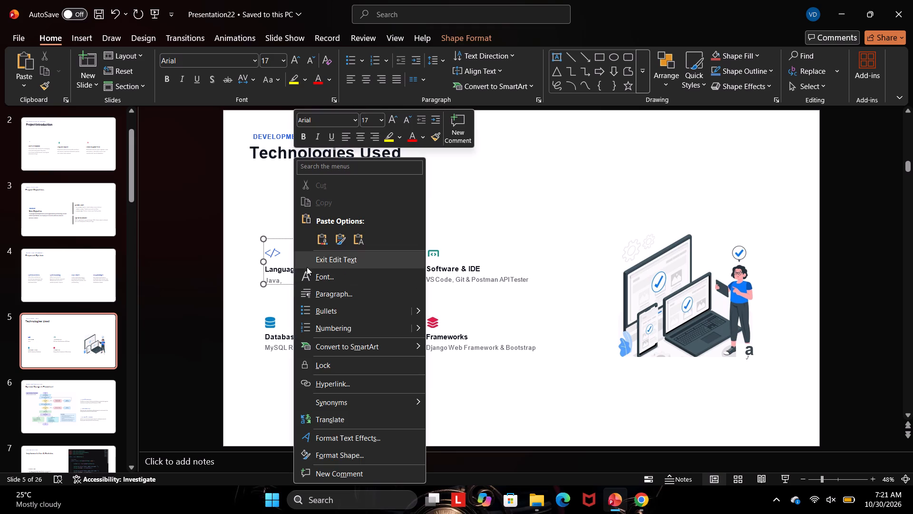
{"action": "left_click", "coordinate": [329, 239]}
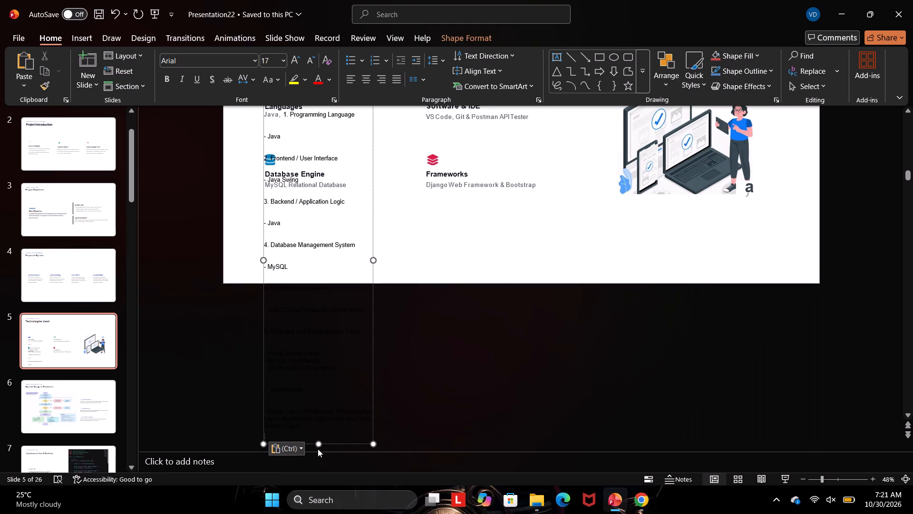
Remove the blank lines between "1. Programming Language" and "- Java" in the pasted list.
{"action": "scroll", "coordinate": [309, 188], "scroll_direction": "up", "scroll_amount": 2}
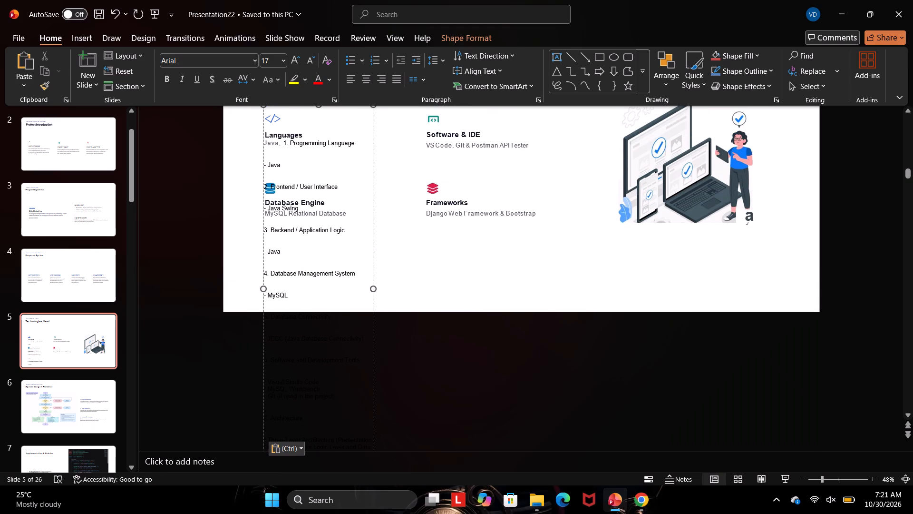
{"action": "left_click", "coordinate": [269, 154]}
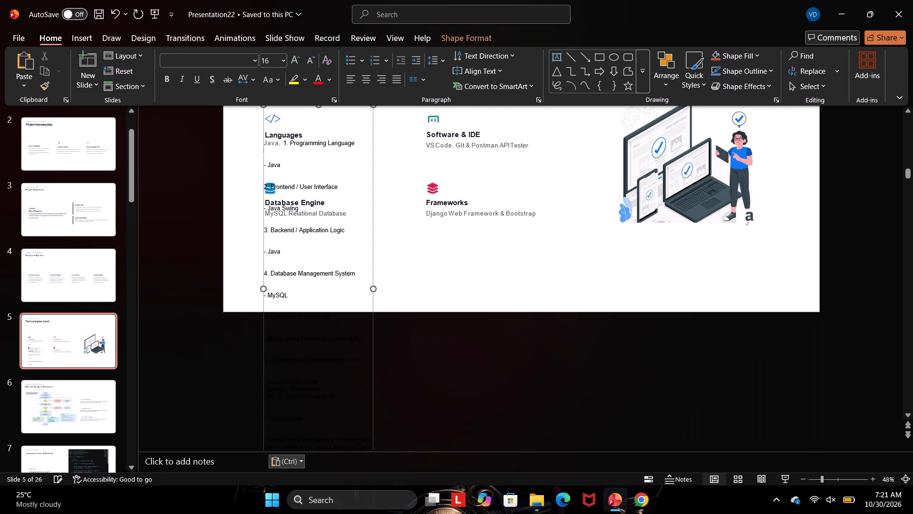
{"action": "left_click", "coordinate": [267, 152]}
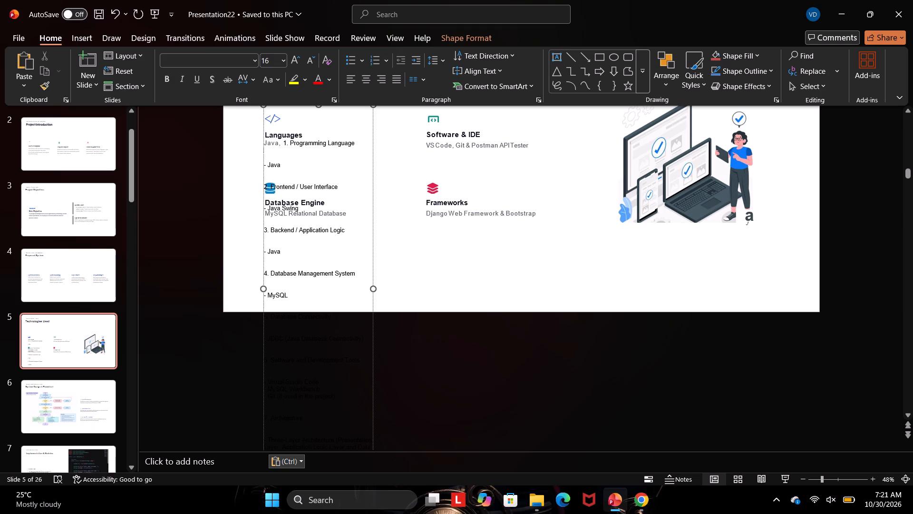
{"action": "left_click", "coordinate": [272, 164]}
{"action": "key", "text": "Left"}
{"action": "key", "text": "Left"}
{"action": "key", "text": "Left"}
{"action": "key", "text": "Left"}
{"action": "key", "text": "BackSpace"}
{"action": "key", "text": "BackSpace"}
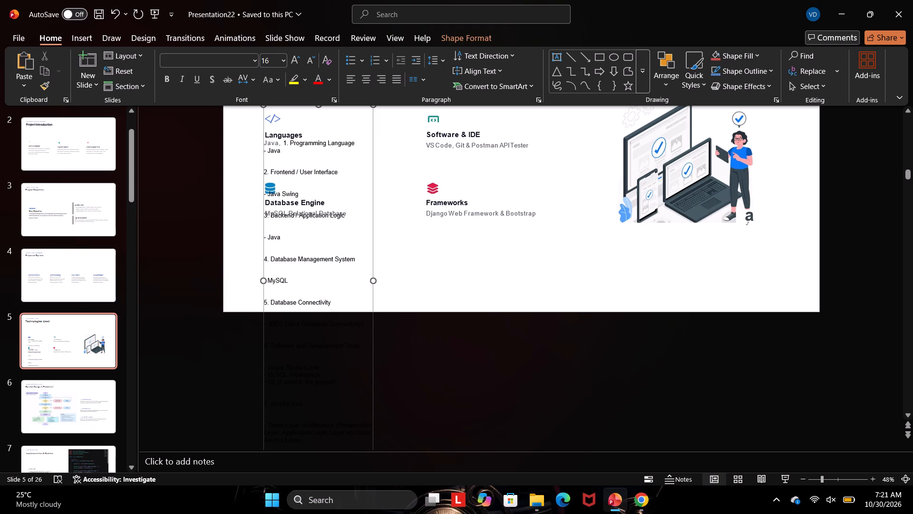
Remove the blank lines between the first "- Java" entry and "2. Frontend / User Interface".
{"action": "key", "text": "Down"}
{"action": "key", "text": "Down"}
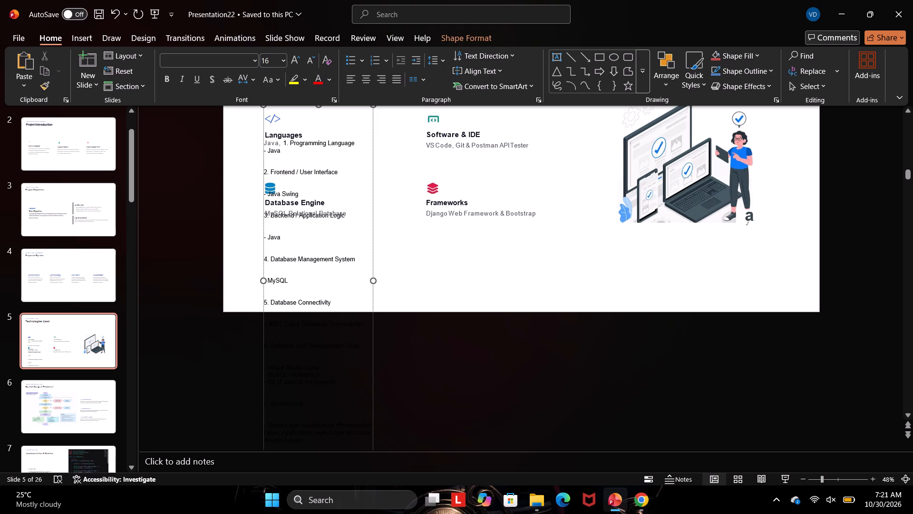
{"action": "left_click", "coordinate": [271, 170]}
{"action": "key", "text": "Left"}
{"action": "key", "text": "Left"}
{"action": "key", "text": "Left"}
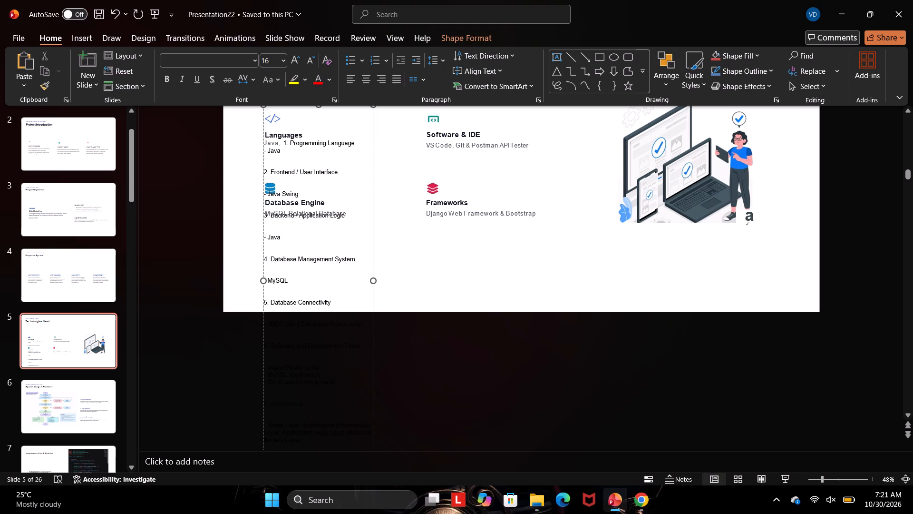
{"action": "key", "text": "BackSpace"}
{"action": "key", "text": "BackSpace"}
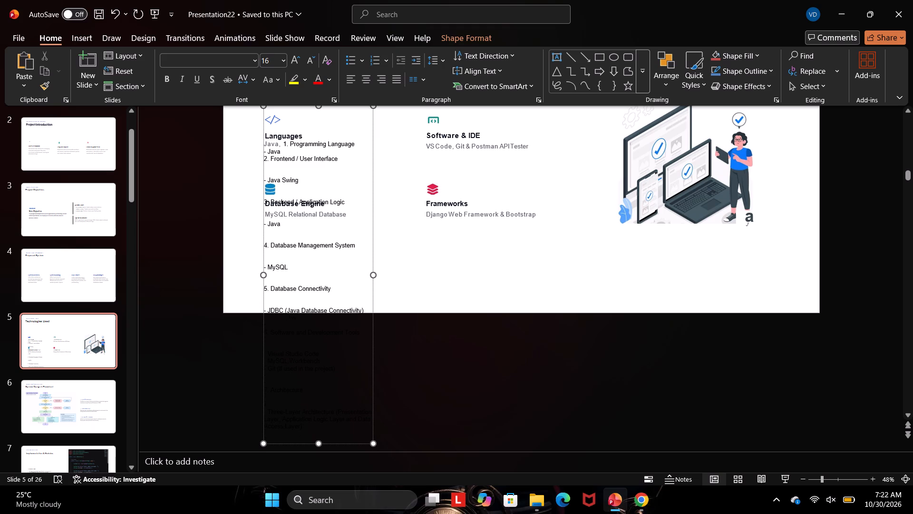
Remove the blank lines between "2. Frontend / User Interface" and "- Java Swing".
{"action": "left_click", "coordinate": [267, 179]}
{"action": "key", "text": "Left"}
{"action": "key", "text": "Left"}
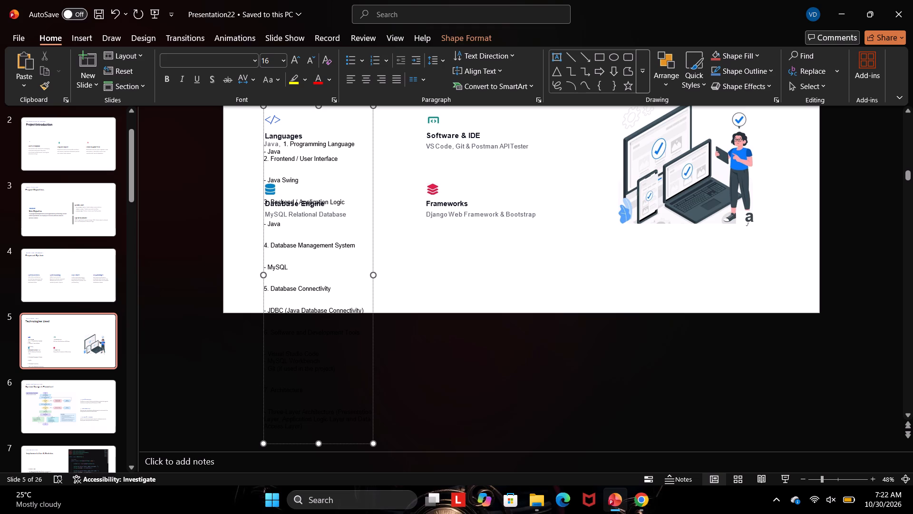
{"action": "key", "text": "BackSpace"}
{"action": "key", "text": "BackSpace"}
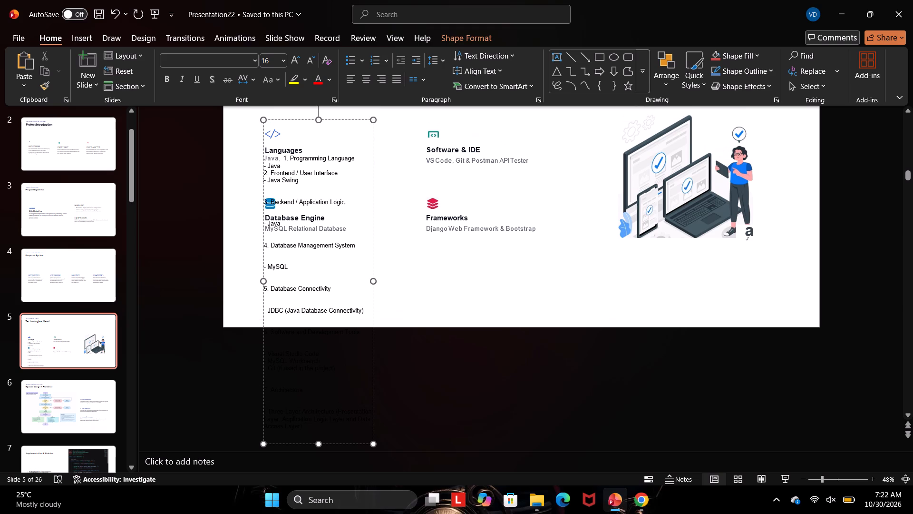
Remove the blank lines between "- Java Swing" and "3. Backend / Application Logic".
{"action": "left_click", "coordinate": [282, 201]}
{"action": "key", "text": "Left"}
{"action": "key", "text": "Left"}
{"action": "key", "text": "Left"}
{"action": "key", "text": "Left"}
{"action": "key", "text": "Left"}
{"action": "key", "text": "Left"}
{"action": "key", "text": "Left"}
{"action": "key", "text": "BackSpace"}
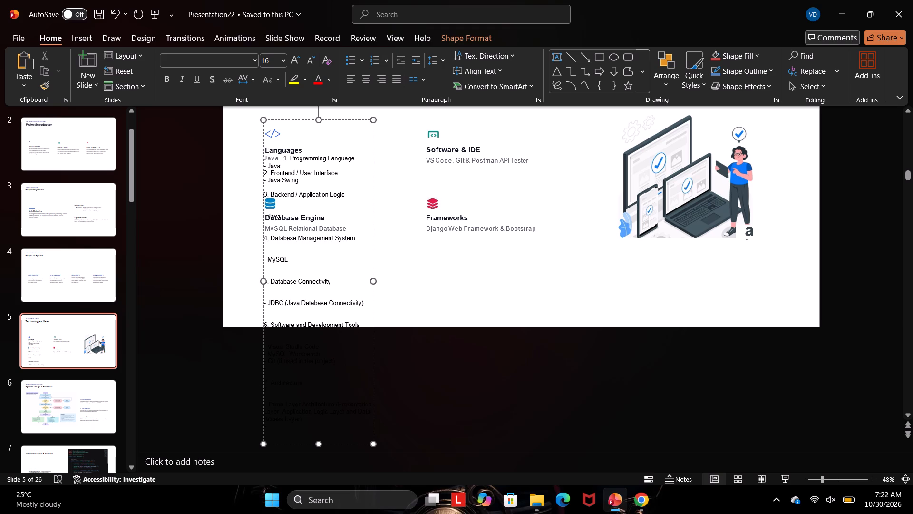
{"action": "key", "text": "BackSpace"}
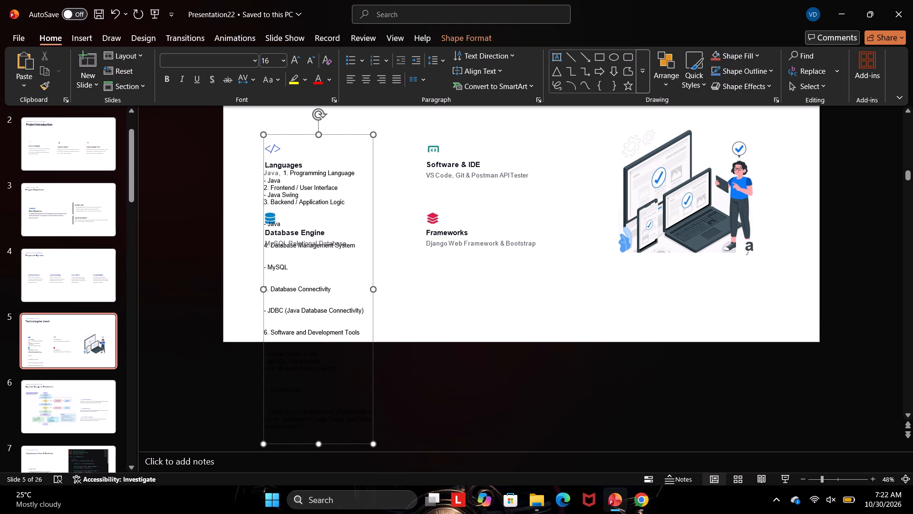
Remove the blank lines between "3. Backend / Application Logic" and the "- Java" entry below it.
{"action": "left_click", "coordinate": [283, 221]}
{"action": "key", "text": "Left"}
{"action": "key", "text": "Left"}
{"action": "key", "text": "Left"}
{"action": "key", "text": "Left"}
{"action": "key", "text": "Left"}
{"action": "key", "text": "Left"}
{"action": "key", "text": "BackSpace"}
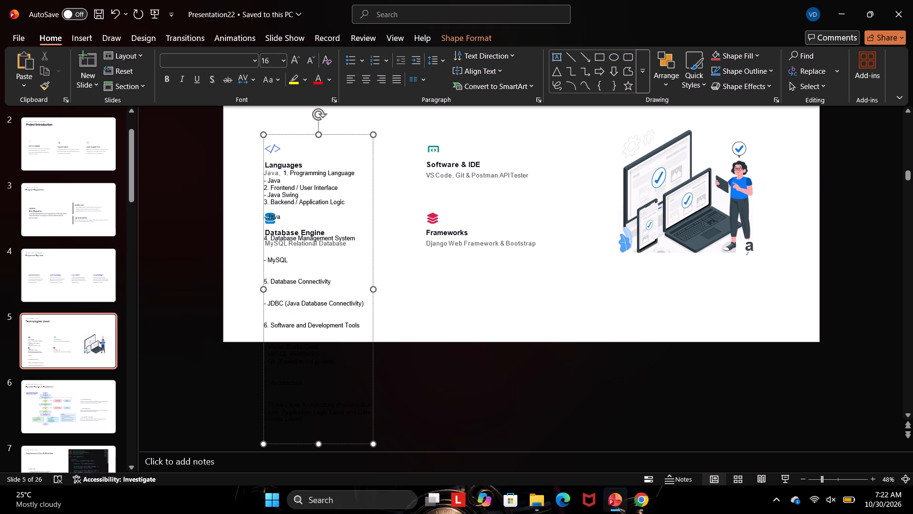
{"action": "key", "text": "BackSpace"}
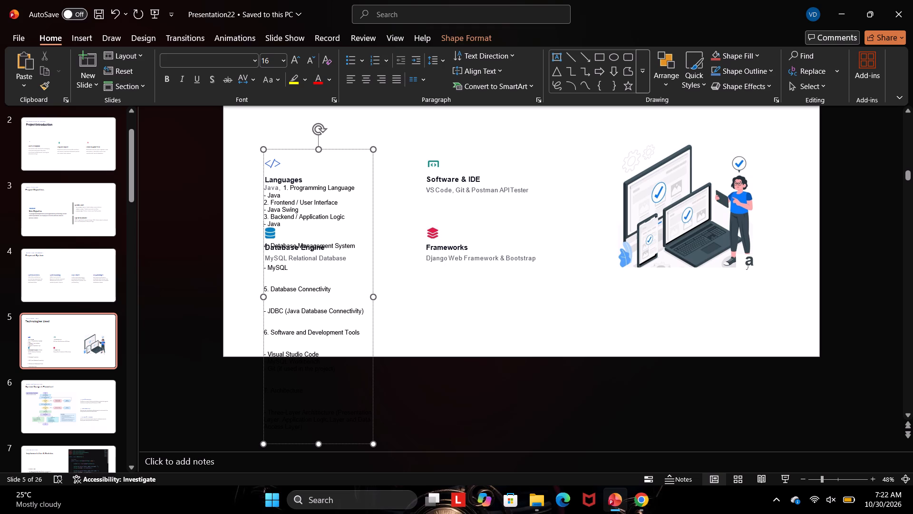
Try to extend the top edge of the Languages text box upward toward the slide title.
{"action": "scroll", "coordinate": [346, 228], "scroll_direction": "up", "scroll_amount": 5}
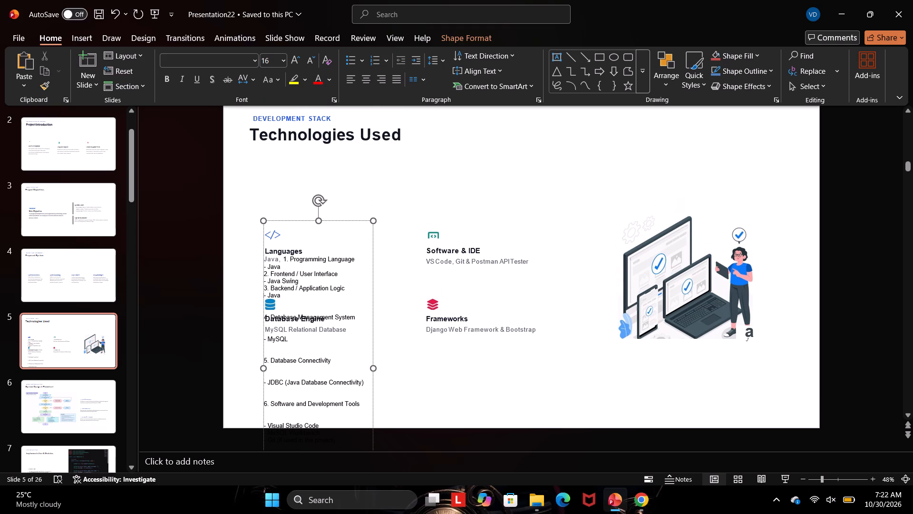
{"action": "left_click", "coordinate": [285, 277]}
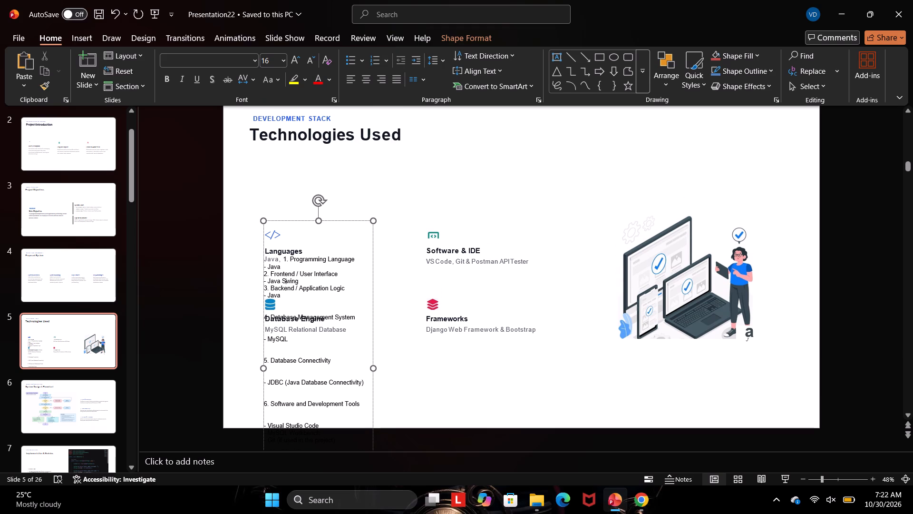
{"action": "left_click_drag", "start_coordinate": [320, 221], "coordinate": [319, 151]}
Examine how the pasted technology list in the Languages text box fits on the Technologies Used slide.
{"action": "scroll", "coordinate": [365, 374], "scroll_direction": "down", "scroll_amount": 4}
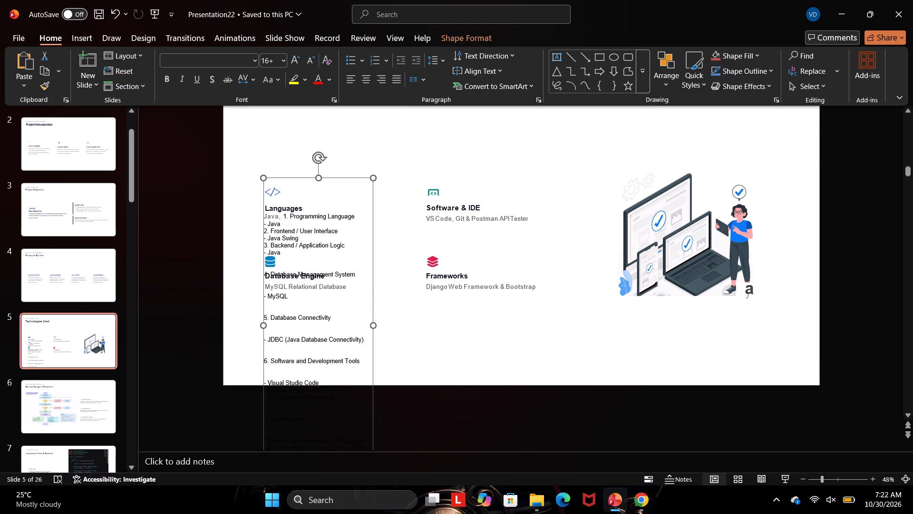
{"action": "scroll", "coordinate": [365, 374], "scroll_direction": "down", "scroll_amount": 2}
{"action": "scroll", "coordinate": [365, 374], "scroll_direction": "up", "scroll_amount": 4}
{"action": "scroll", "coordinate": [365, 374], "scroll_direction": "down", "scroll_amount": 3}
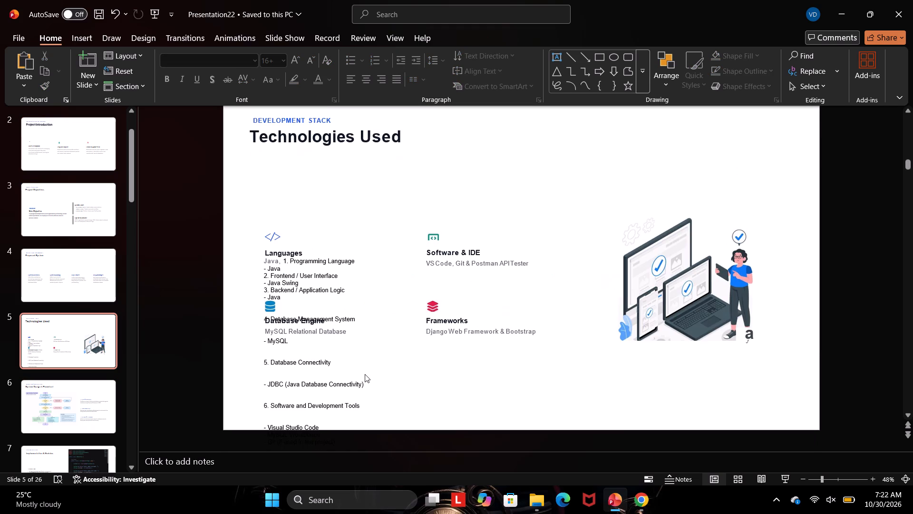
{"action": "scroll", "coordinate": [365, 374], "scroll_direction": "down", "scroll_amount": 2}
{"action": "left_click", "coordinate": [320, 266]}
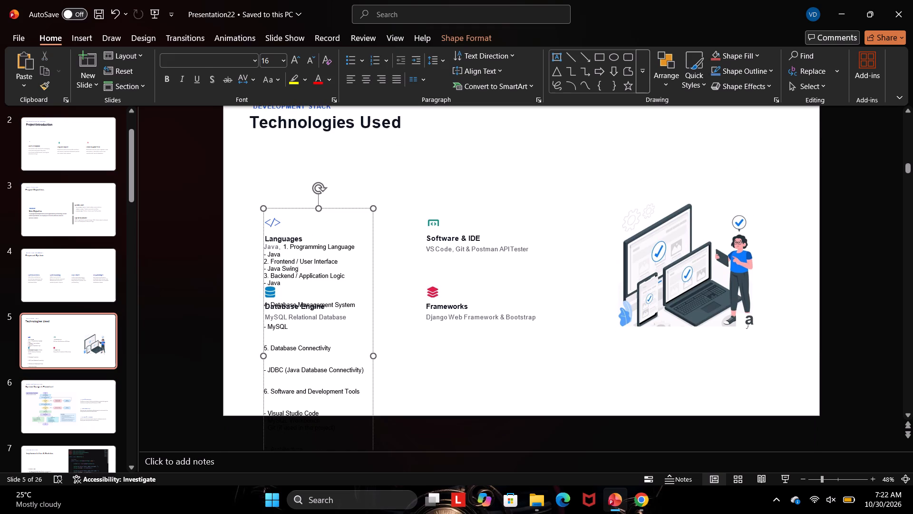
{"action": "scroll", "coordinate": [384, 411], "scroll_direction": "down", "scroll_amount": 6}
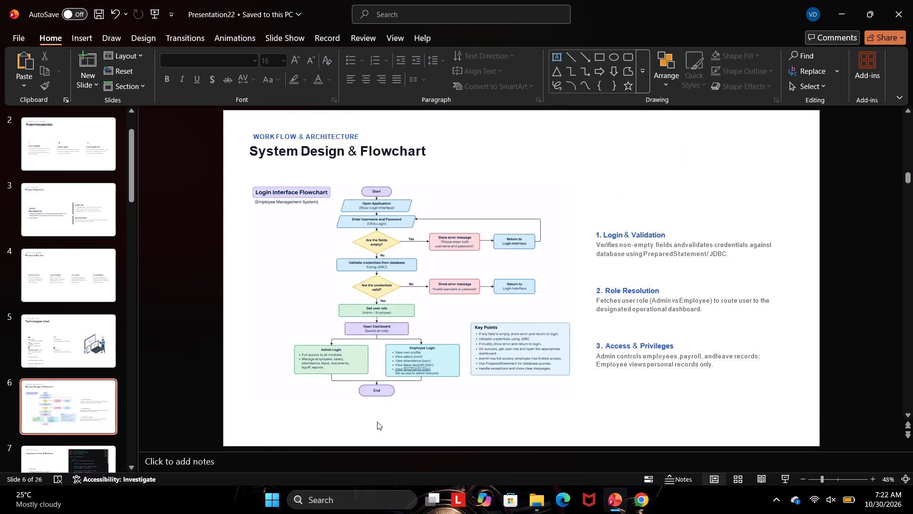
{"action": "scroll", "coordinate": [378, 421], "scroll_direction": "up", "scroll_amount": 1}
{"action": "left_click", "coordinate": [325, 280]}
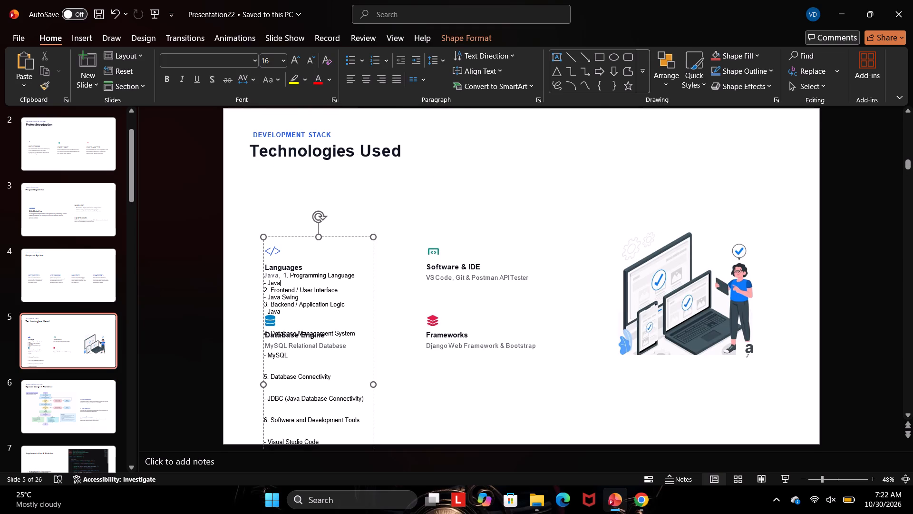
{"action": "scroll", "coordinate": [389, 332], "scroll_direction": "down", "scroll_amount": 2}
{"action": "scroll", "coordinate": [379, 382], "scroll_direction": "down", "scroll_amount": 3}
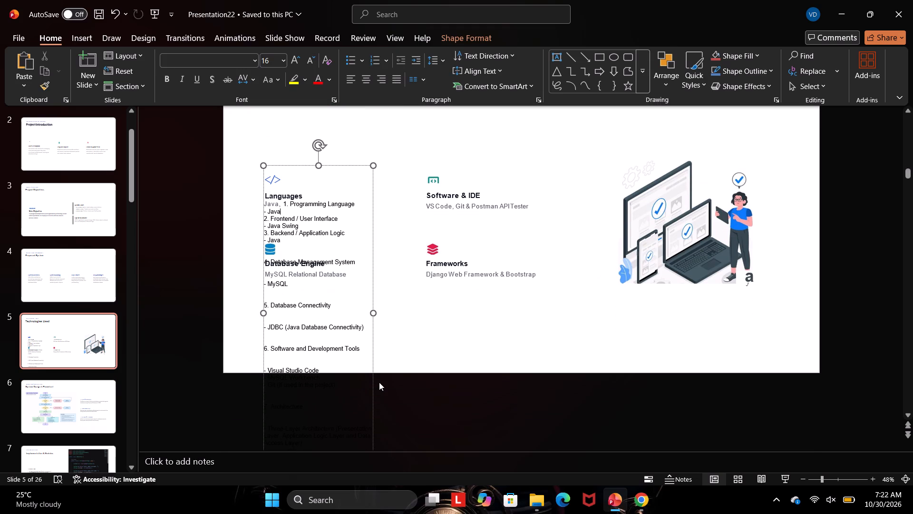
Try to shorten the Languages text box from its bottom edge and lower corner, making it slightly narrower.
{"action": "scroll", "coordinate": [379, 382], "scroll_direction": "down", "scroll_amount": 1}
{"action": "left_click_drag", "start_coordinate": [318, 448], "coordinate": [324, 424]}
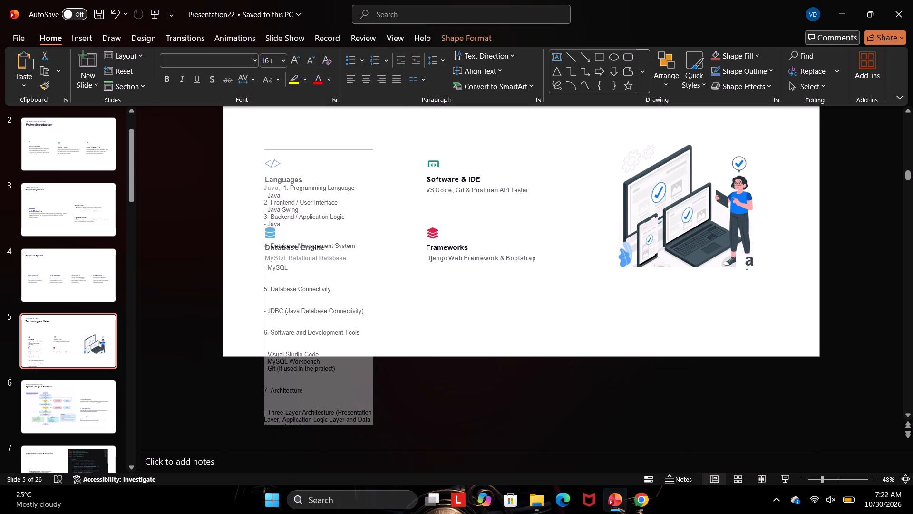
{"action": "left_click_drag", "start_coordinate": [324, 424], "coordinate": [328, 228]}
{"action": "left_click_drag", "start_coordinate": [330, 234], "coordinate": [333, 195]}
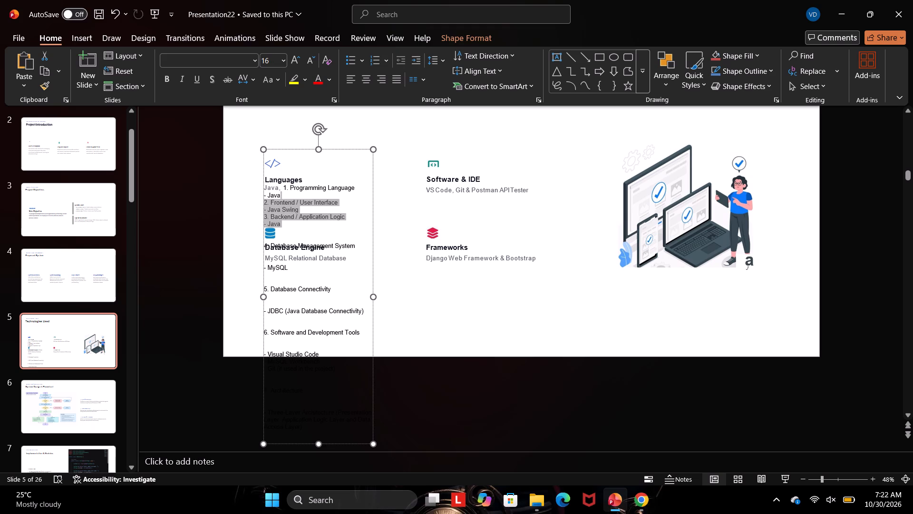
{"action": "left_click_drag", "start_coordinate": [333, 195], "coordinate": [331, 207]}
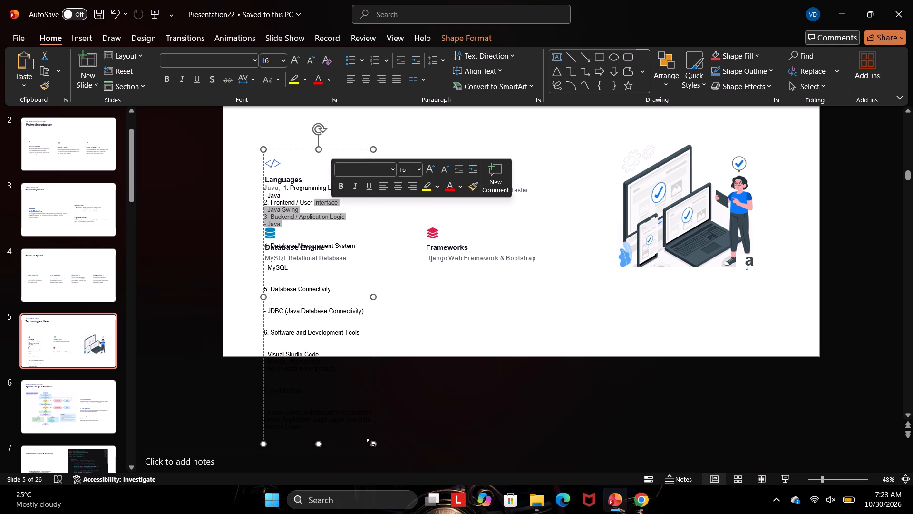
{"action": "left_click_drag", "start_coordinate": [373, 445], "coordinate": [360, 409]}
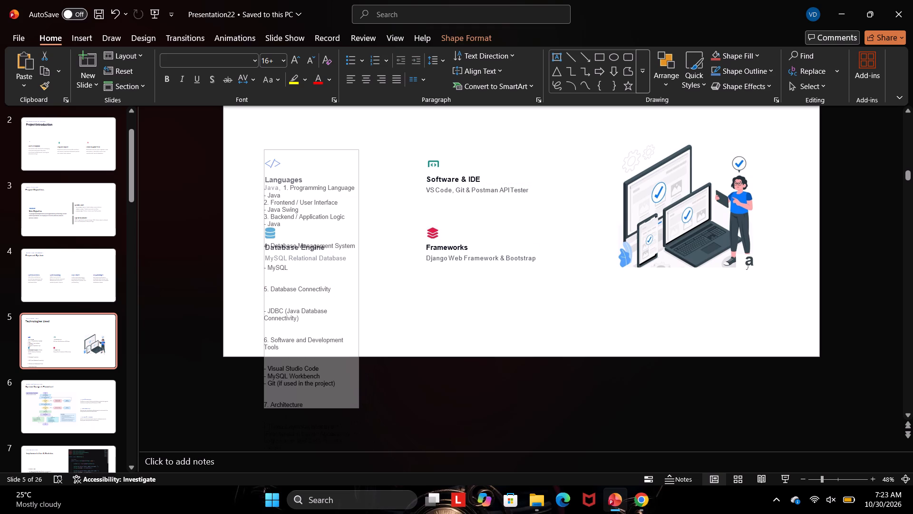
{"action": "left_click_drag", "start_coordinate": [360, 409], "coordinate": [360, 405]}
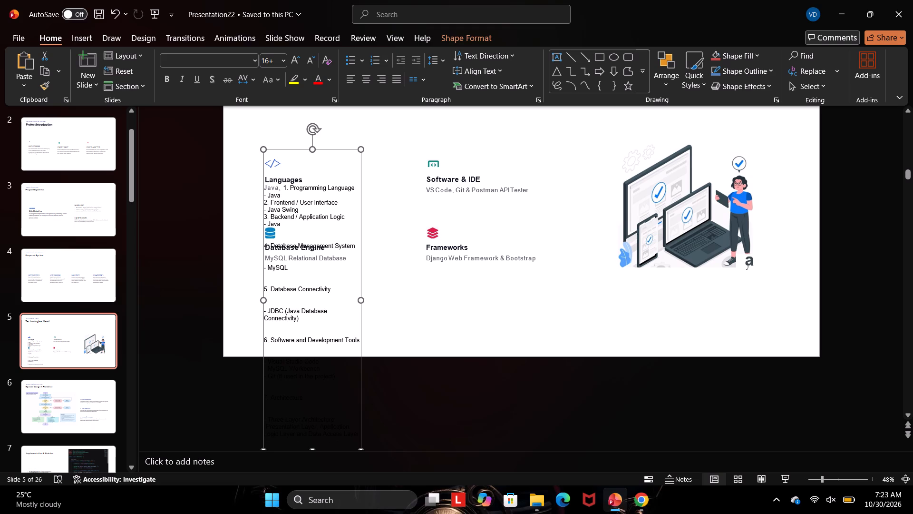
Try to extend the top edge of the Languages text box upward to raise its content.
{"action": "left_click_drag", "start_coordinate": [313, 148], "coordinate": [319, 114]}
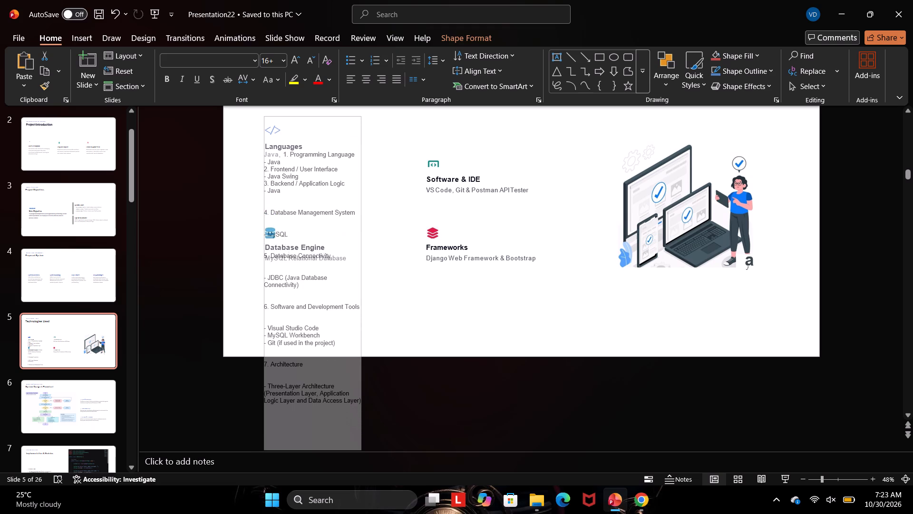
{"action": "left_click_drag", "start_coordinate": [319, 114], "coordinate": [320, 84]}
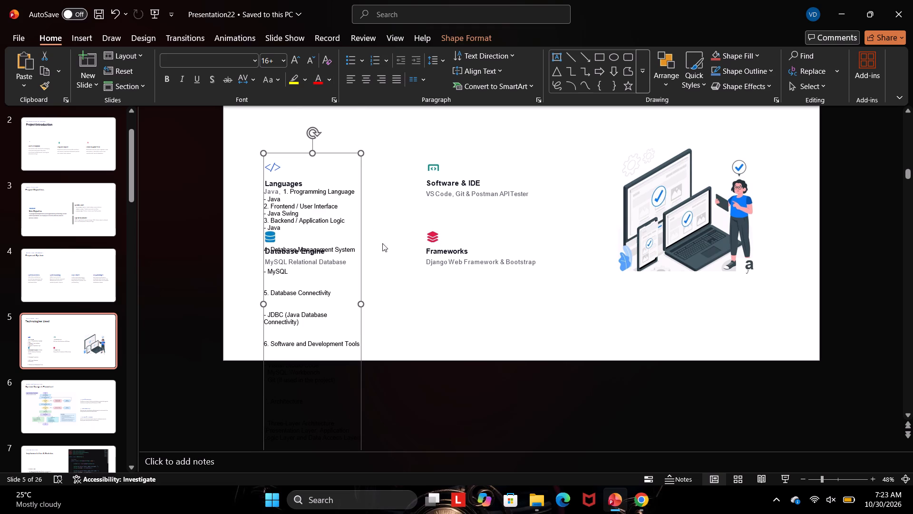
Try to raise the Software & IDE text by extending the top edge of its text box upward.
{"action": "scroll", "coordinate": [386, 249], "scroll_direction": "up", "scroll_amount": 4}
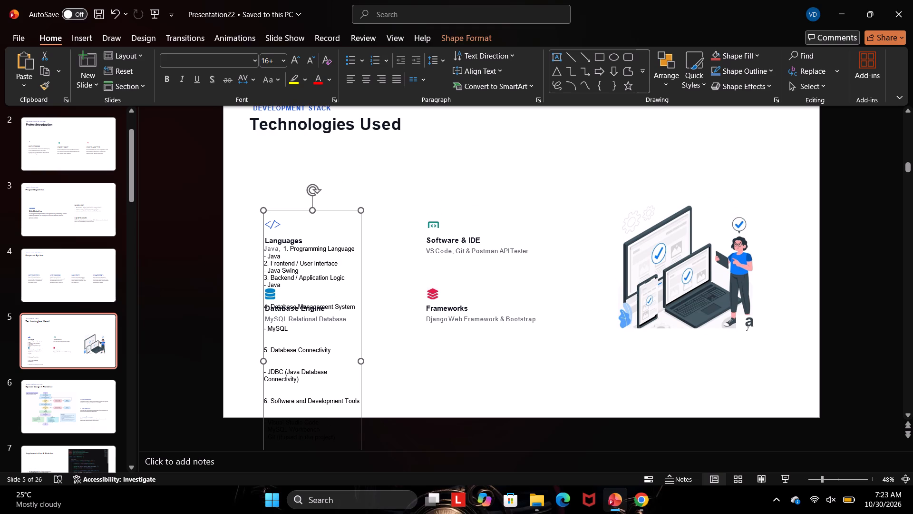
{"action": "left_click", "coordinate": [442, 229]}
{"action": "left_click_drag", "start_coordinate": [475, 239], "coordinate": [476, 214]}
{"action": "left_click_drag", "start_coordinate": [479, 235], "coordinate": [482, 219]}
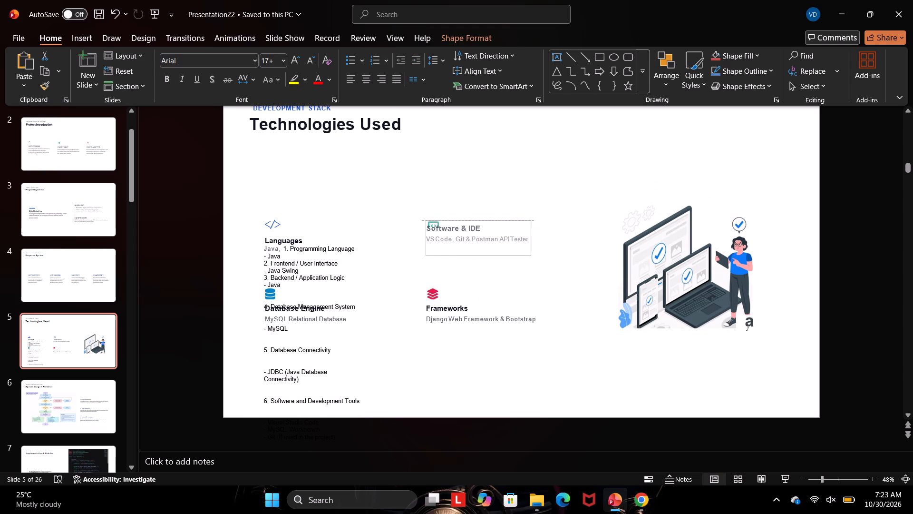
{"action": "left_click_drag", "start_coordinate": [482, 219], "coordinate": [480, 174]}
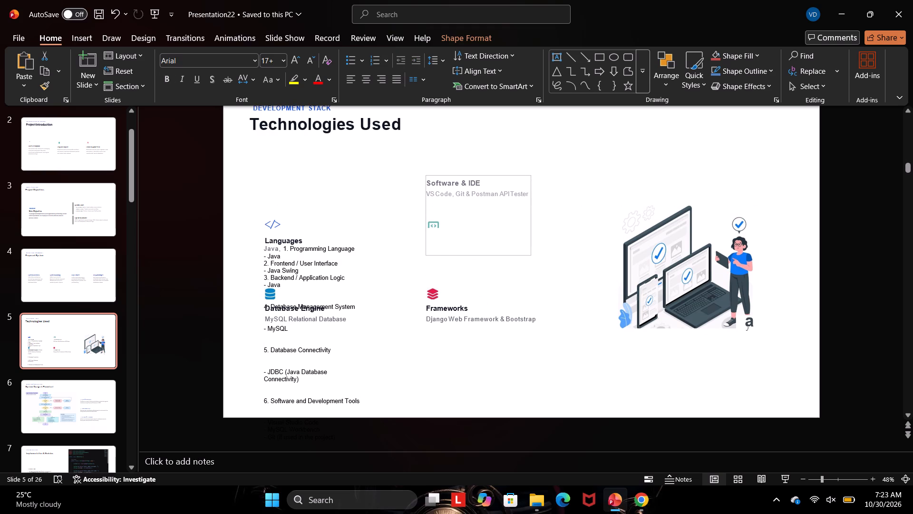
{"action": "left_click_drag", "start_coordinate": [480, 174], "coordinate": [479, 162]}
Move the Software & IDE icon straight up into the empty space above its heading.
{"action": "left_click", "coordinate": [433, 226]}
{"action": "left_click_drag", "start_coordinate": [433, 226], "coordinate": [431, 161]}
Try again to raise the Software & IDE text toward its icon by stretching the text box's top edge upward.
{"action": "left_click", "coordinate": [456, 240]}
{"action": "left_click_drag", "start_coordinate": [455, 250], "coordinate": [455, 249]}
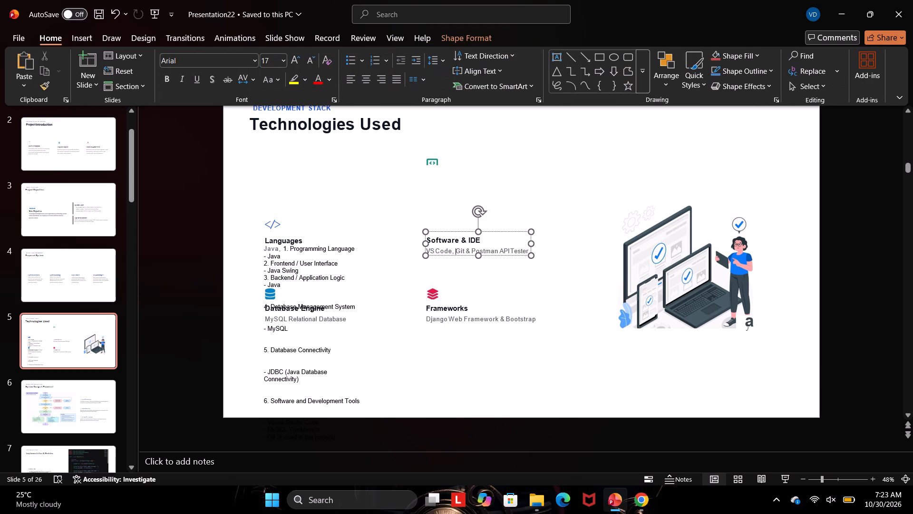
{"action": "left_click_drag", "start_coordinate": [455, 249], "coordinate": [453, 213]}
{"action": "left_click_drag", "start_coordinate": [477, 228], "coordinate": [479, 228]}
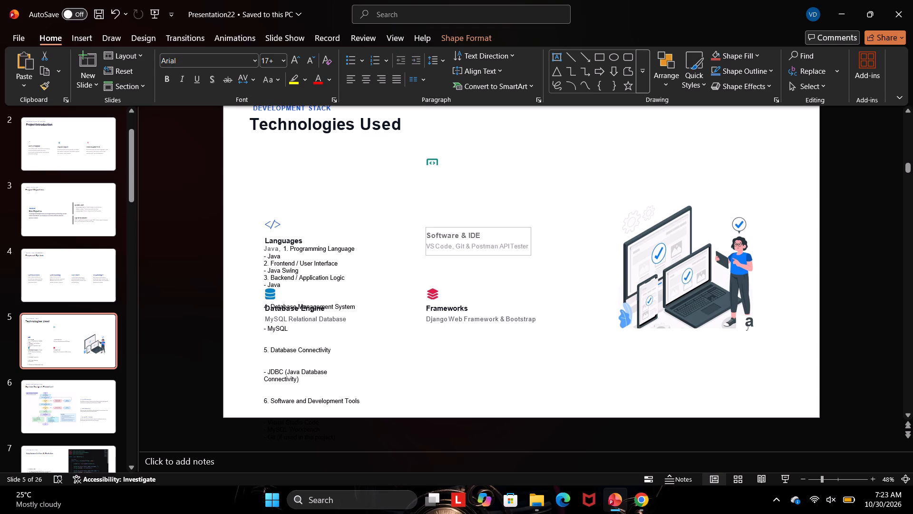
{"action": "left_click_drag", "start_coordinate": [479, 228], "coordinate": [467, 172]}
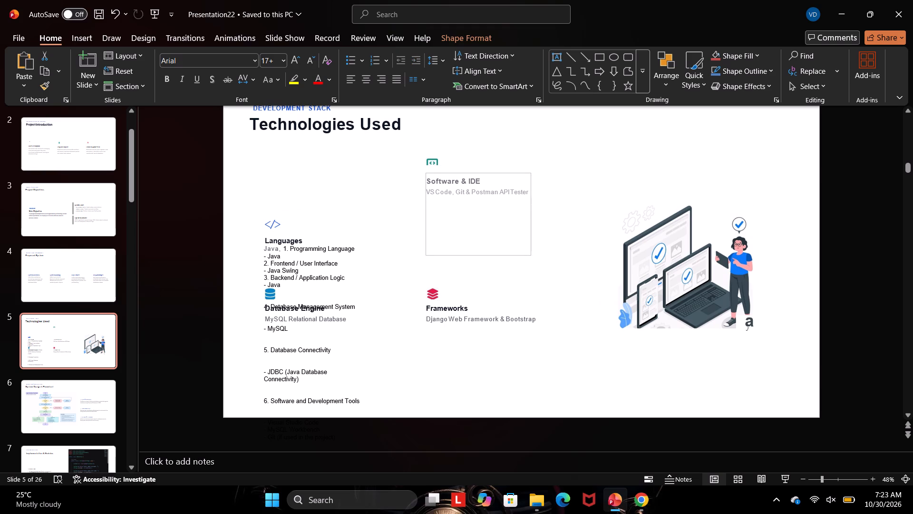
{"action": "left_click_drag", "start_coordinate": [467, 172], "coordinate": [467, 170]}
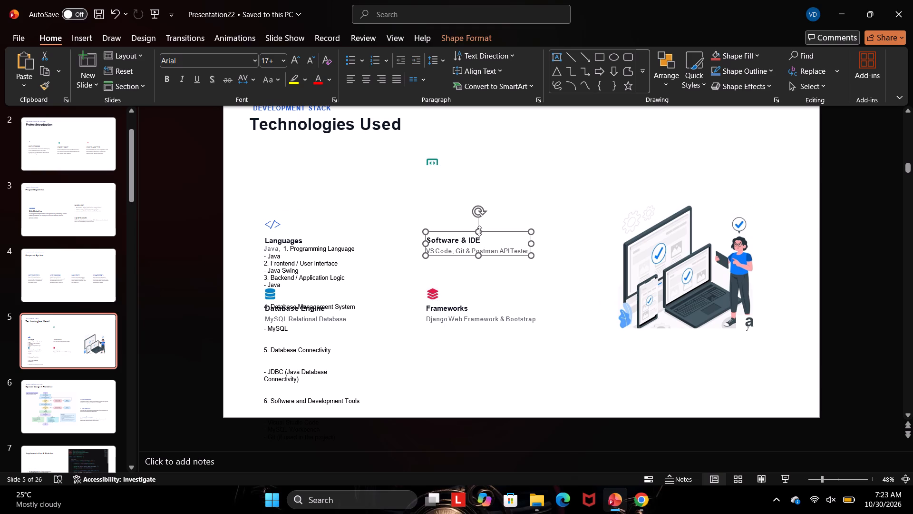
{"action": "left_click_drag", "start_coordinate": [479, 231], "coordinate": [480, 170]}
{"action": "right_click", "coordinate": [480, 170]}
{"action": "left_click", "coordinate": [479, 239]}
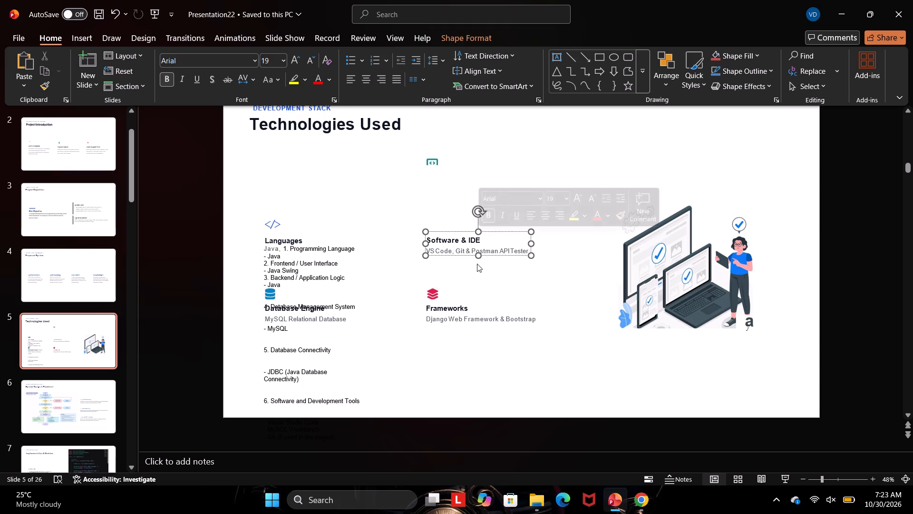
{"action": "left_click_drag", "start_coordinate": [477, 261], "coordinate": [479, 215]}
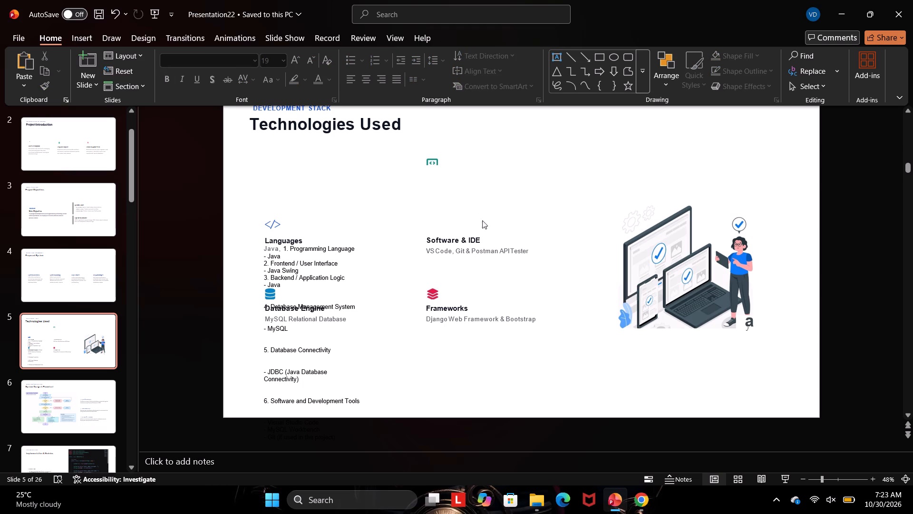
Move the Software & IDE text box up to sit directly beneath its relocated icon, keeping its horizontal alignment.
{"action": "left_click_drag", "start_coordinate": [530, 250], "coordinate": [512, 199]}
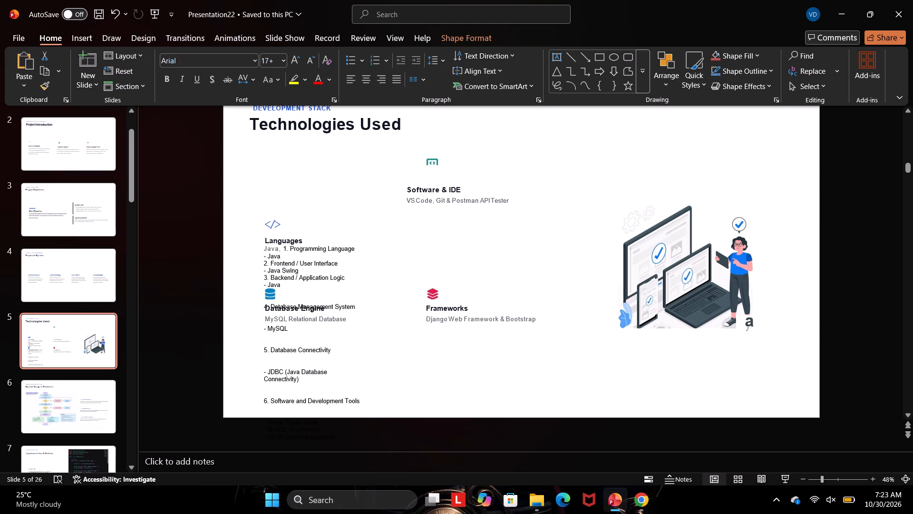
{"action": "left_click_drag", "start_coordinate": [512, 199], "coordinate": [530, 188]}
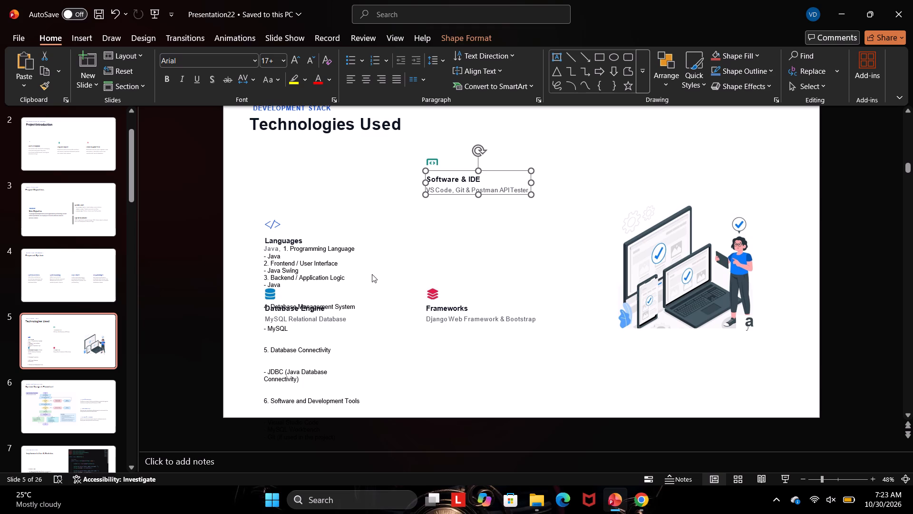
Widen the Languages text box slightly so the "- JDBC (Java Database Connectivity)" entry fits on one line.
{"action": "left_click", "coordinate": [360, 266]}
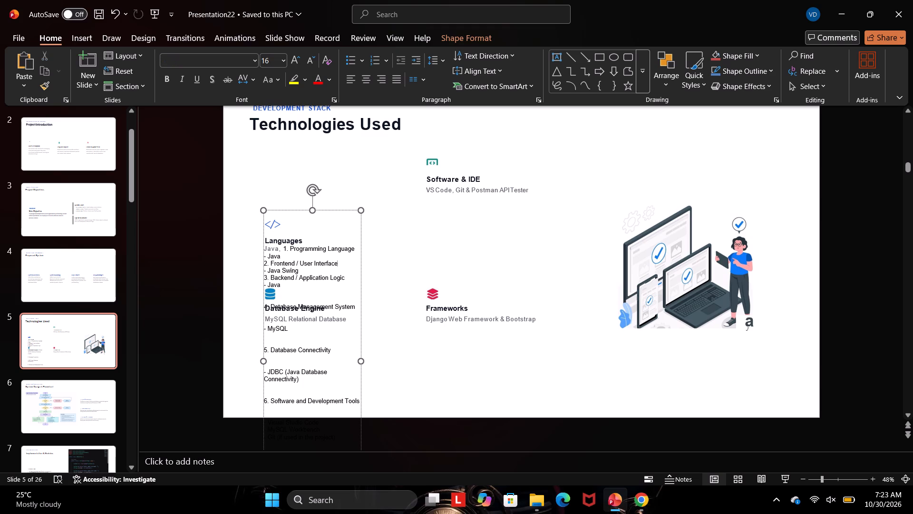
{"action": "left_click_drag", "start_coordinate": [362, 358], "coordinate": [364, 327]}
{"action": "left_click_drag", "start_coordinate": [358, 362], "coordinate": [362, 349]}
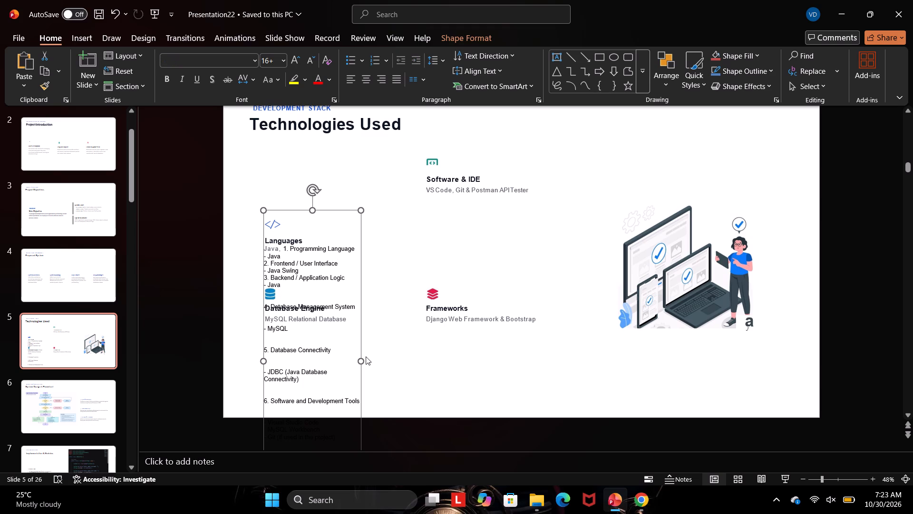
{"action": "left_click", "coordinate": [365, 359]}
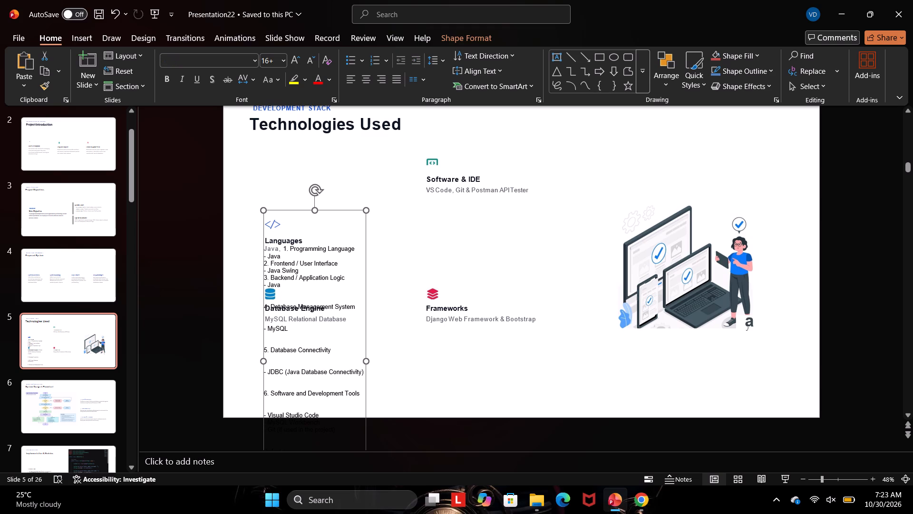
{"action": "left_click", "coordinate": [365, 358]}
{"action": "left_click", "coordinate": [367, 362]}
{"action": "left_click_drag", "start_coordinate": [367, 362], "coordinate": [367, 357]}
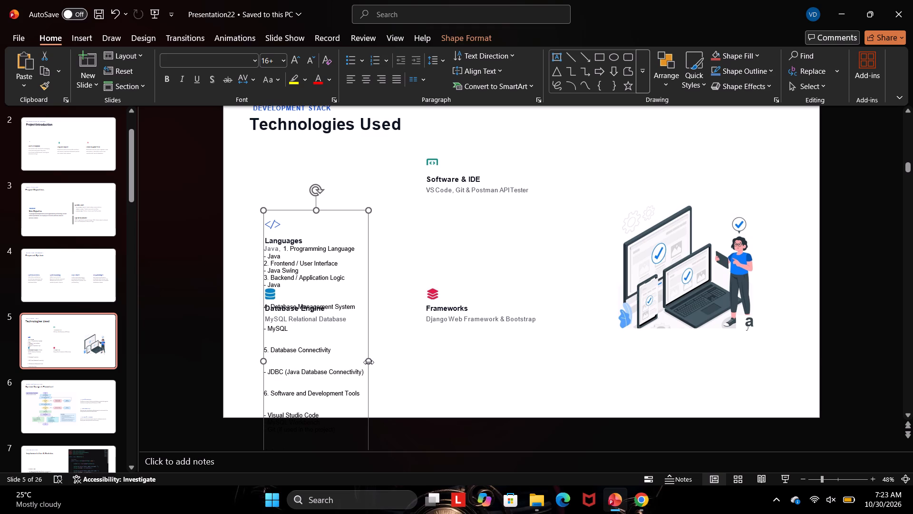
{"action": "left_click_drag", "start_coordinate": [369, 363], "coordinate": [371, 358]}
Move the Languages text box up beneath the Technologies Used title, with its left edge near the title's, so the whole list fits on the slide.
{"action": "left_click_drag", "start_coordinate": [372, 364], "coordinate": [369, 298]}
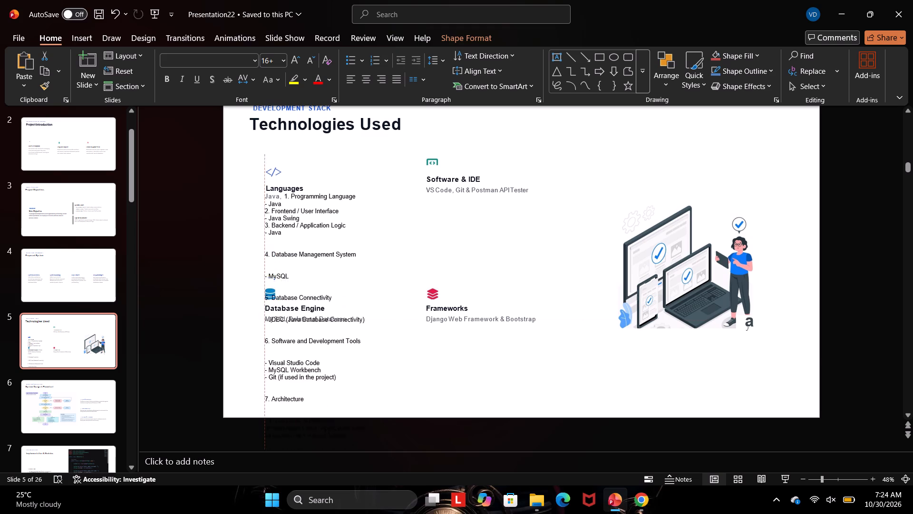
{"action": "left_click_drag", "start_coordinate": [369, 298], "coordinate": [364, 267]}
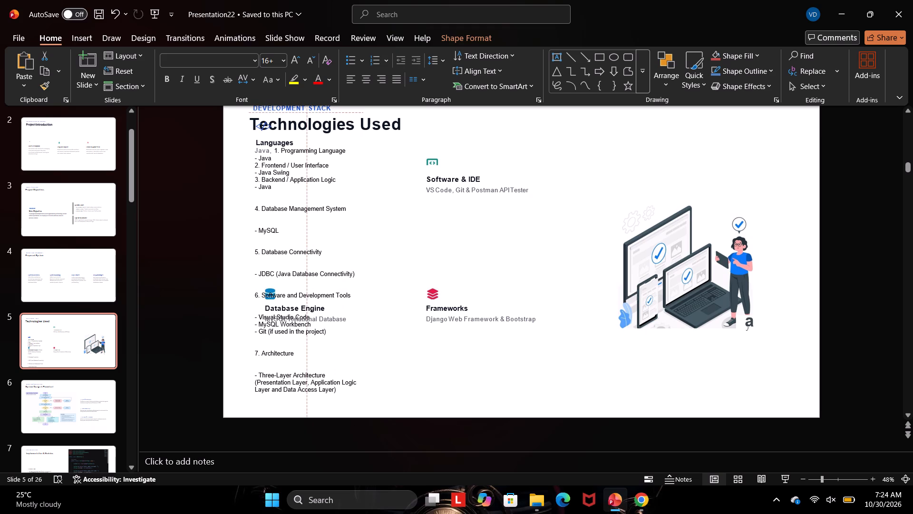
{"action": "left_click_drag", "start_coordinate": [364, 267], "coordinate": [372, 241]}
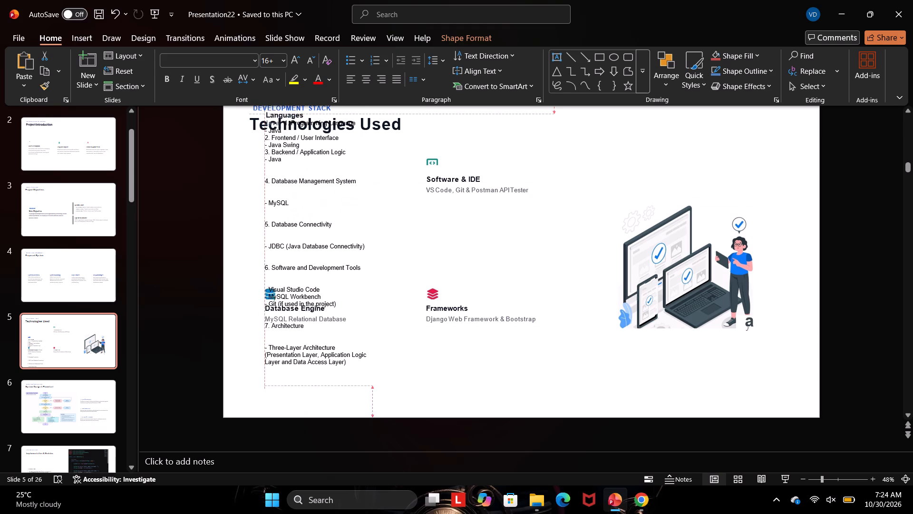
{"action": "left_click_drag", "start_coordinate": [372, 241], "coordinate": [371, 292]}
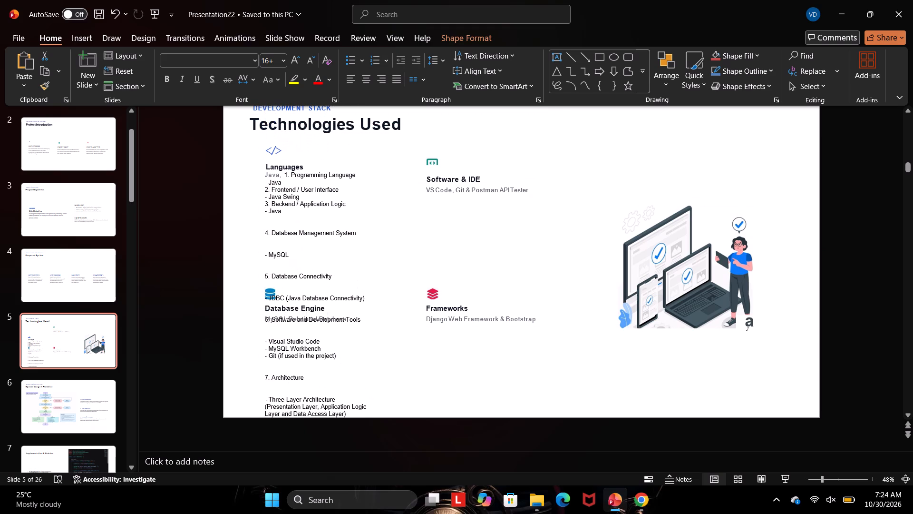
{"action": "left_click_drag", "start_coordinate": [371, 292], "coordinate": [361, 286]}
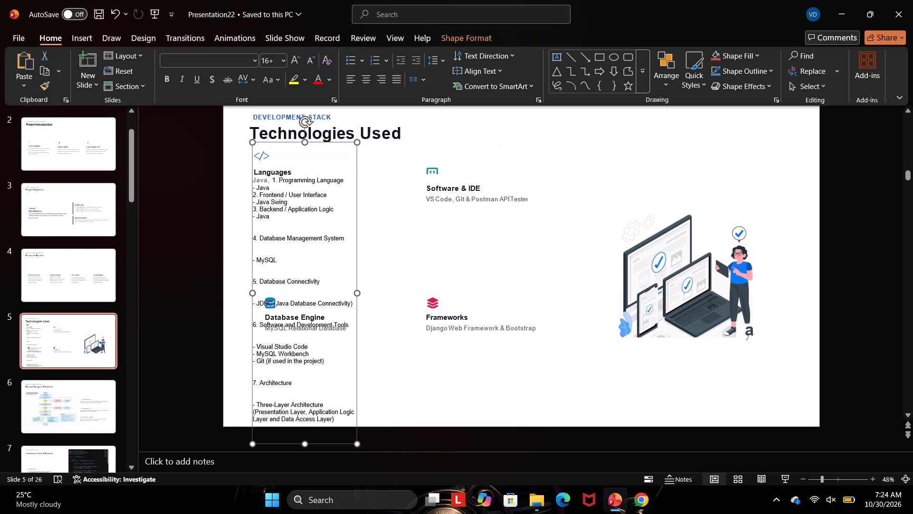
Nudge the Software & IDE icon slightly up and left, level with the Languages icon.
{"action": "left_click_drag", "start_coordinate": [436, 171], "coordinate": [434, 160]}
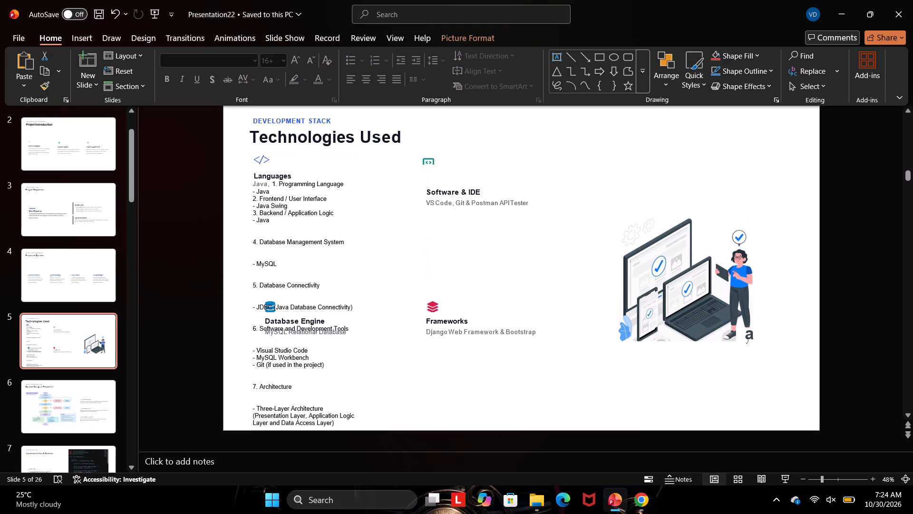
{"action": "left_click_drag", "start_coordinate": [434, 160], "coordinate": [434, 162]}
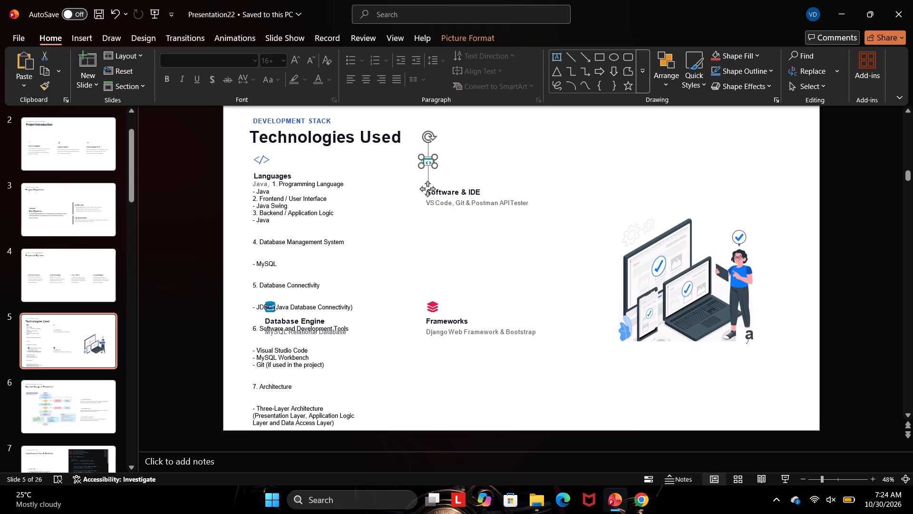
Move the Software & IDE text box up and slightly left, close under its icon and level with the Languages heading.
{"action": "left_click", "coordinate": [479, 201]}
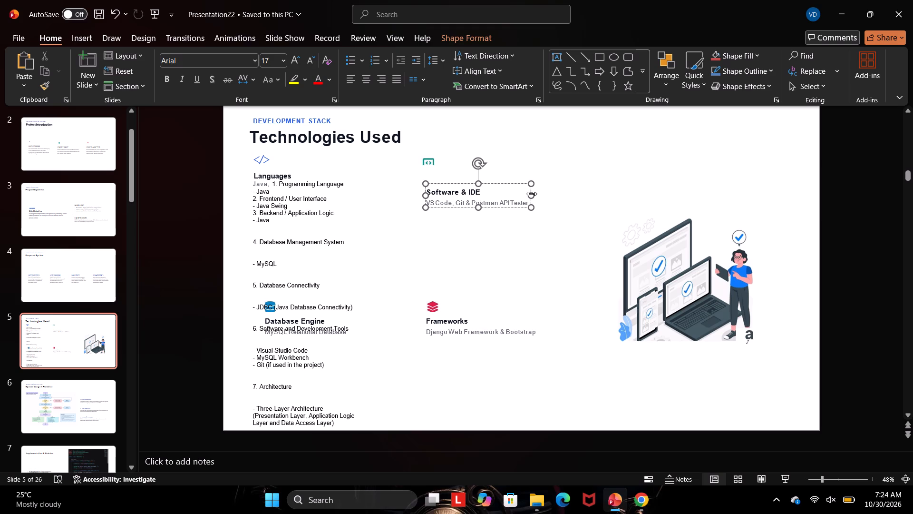
{"action": "left_click_drag", "start_coordinate": [531, 190], "coordinate": [524, 177]}
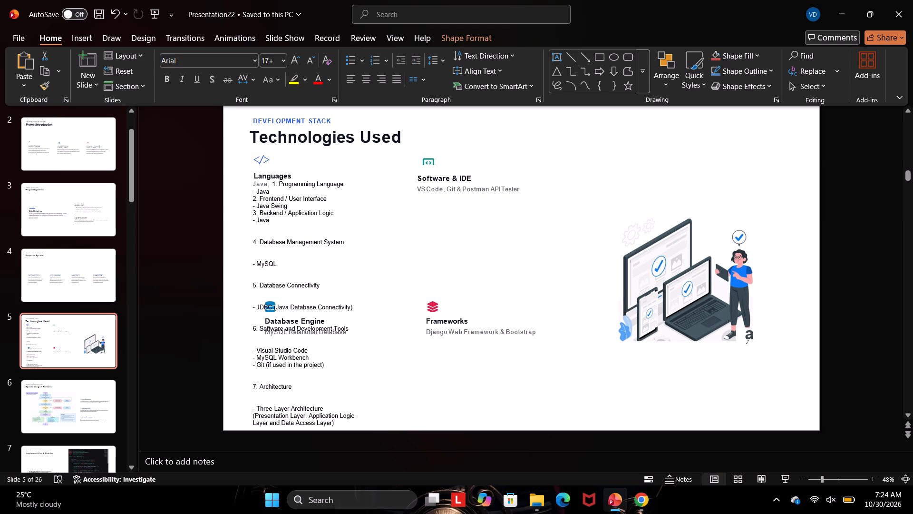
{"action": "left_click_drag", "start_coordinate": [524, 177], "coordinate": [527, 175]}
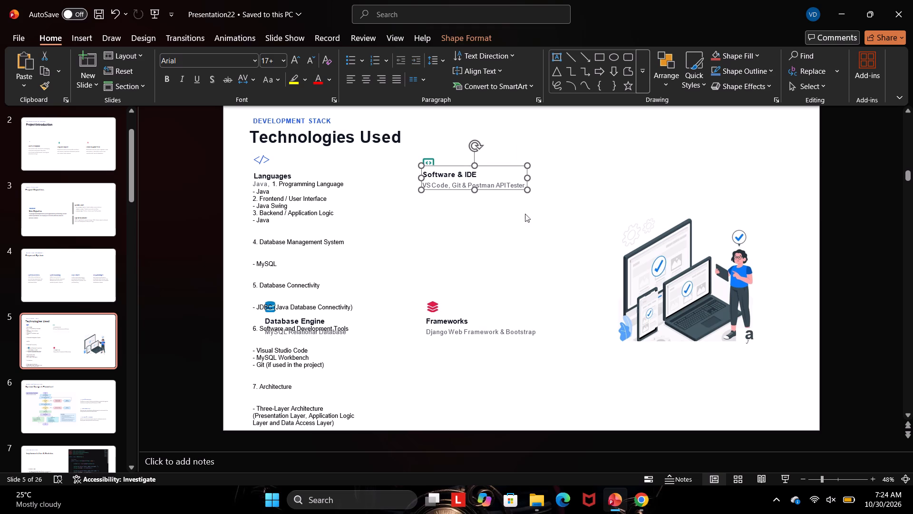
Remove the blank lines above and below "4. Database Management System" in the Languages list, so "- MySQL" follows directly.
{"action": "left_click", "coordinate": [255, 239]}
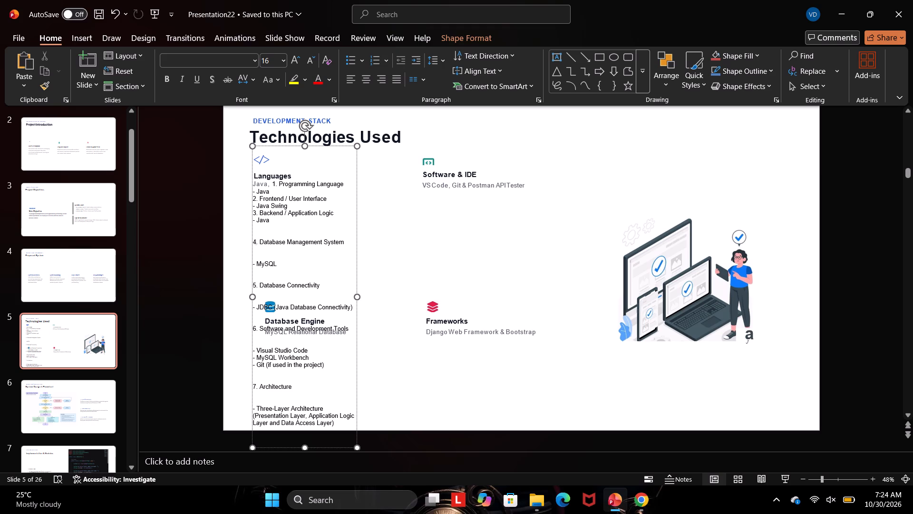
{"action": "key", "text": "Left"}
{"action": "key", "text": "BackSpace"}
{"action": "key", "text": "BackSpace"}
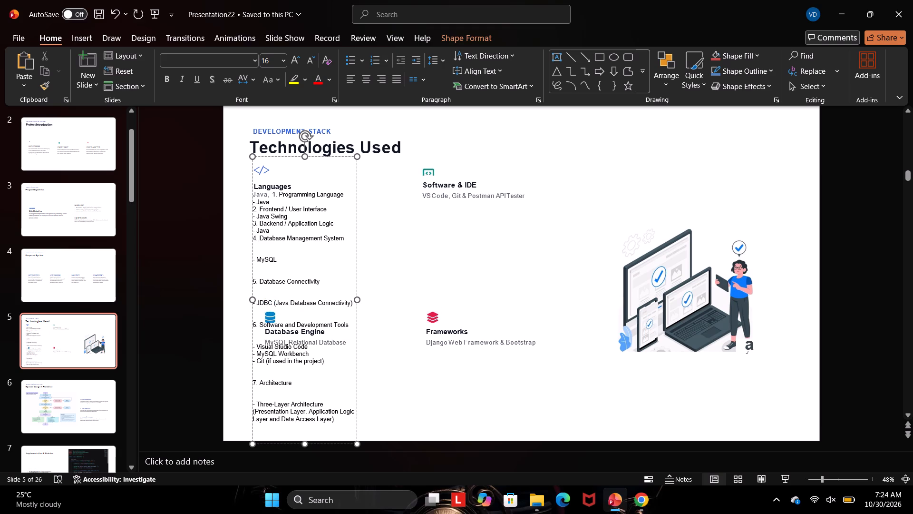
{"action": "key", "text": "Down"}
{"action": "key", "text": "Down"}
{"action": "key", "text": "Down"}
{"action": "key", "text": "BackSpace"}
{"action": "key", "text": "BackSpace"}
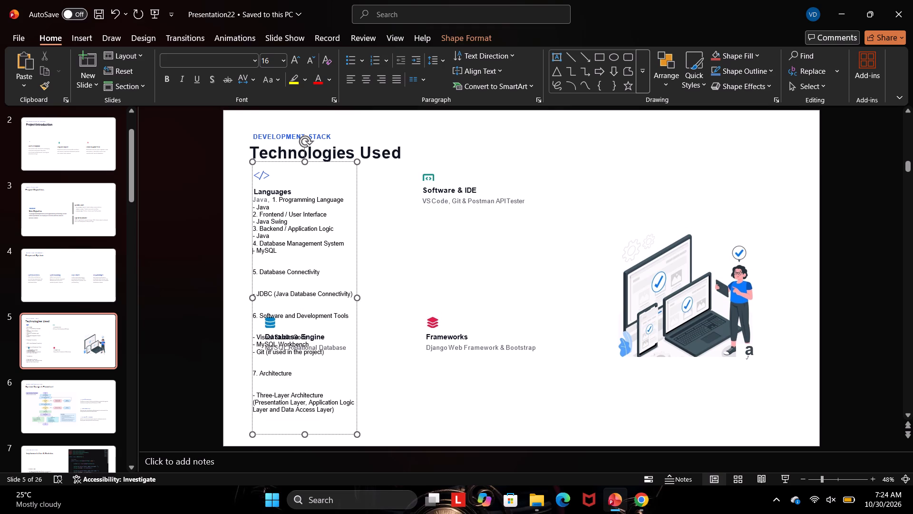
Remove the blank lines around "5. Database Connectivity", so it sits directly between "- MySQL" and "- JDBC (Java Database Connectivity)".
{"action": "key", "text": "Down"}
{"action": "key", "text": "Down"}
{"action": "key", "text": "Down"}
{"action": "key", "text": "BackSpace"}
{"action": "key", "text": "BackSpace"}
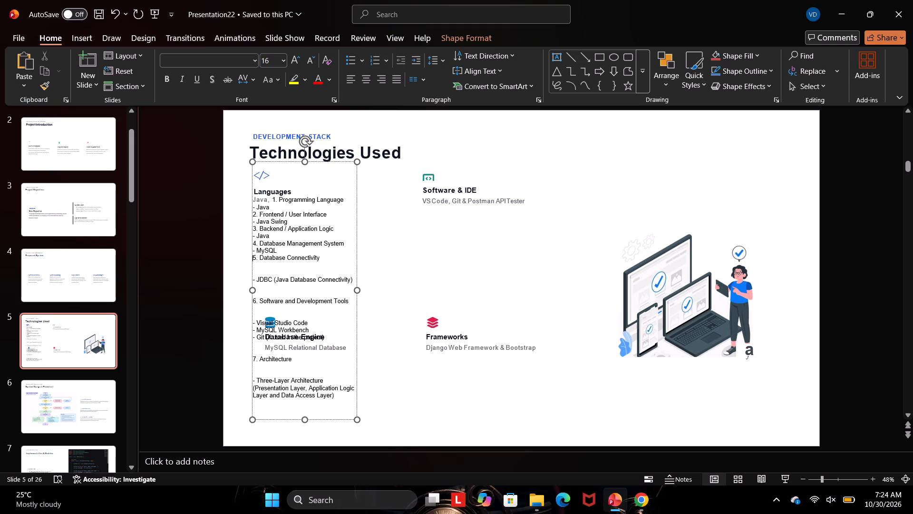
{"action": "key", "text": "Down"}
{"action": "key", "text": "Down"}
{"action": "key", "text": "Down"}
{"action": "key", "text": "BackSpace"}
{"action": "key", "text": "BackSpace"}
Remove the blank lines around "6. Software and Development Tools", so it sits directly between the JDBC and "- Visual Studio Code" entries.
{"action": "key", "text": "Down"}
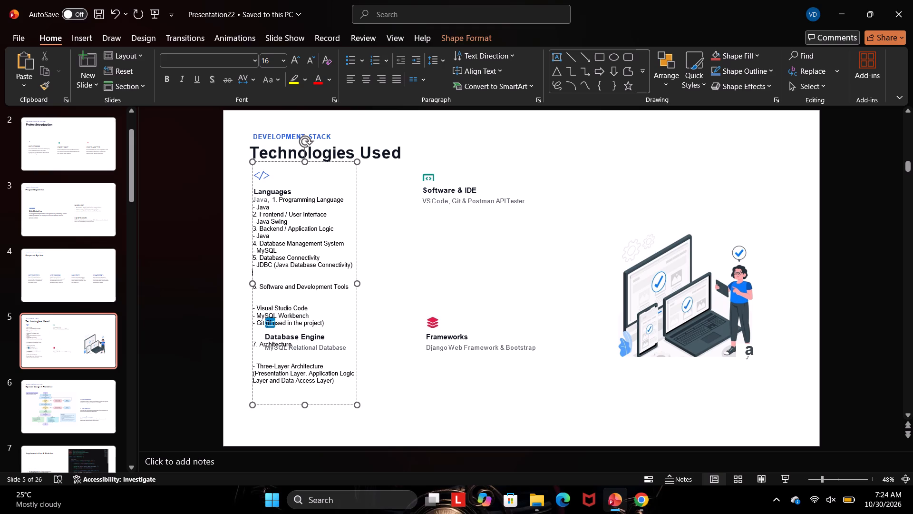
{"action": "key", "text": "Down"}
{"action": "key", "text": "Down"}
{"action": "key", "text": "BackSpace"}
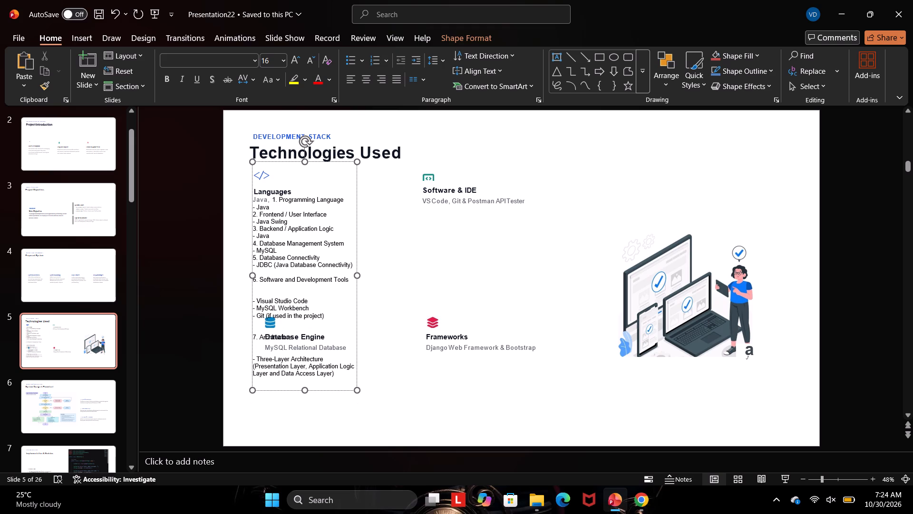
{"action": "key", "text": "BackSpace"}
{"action": "key", "text": "Down"}
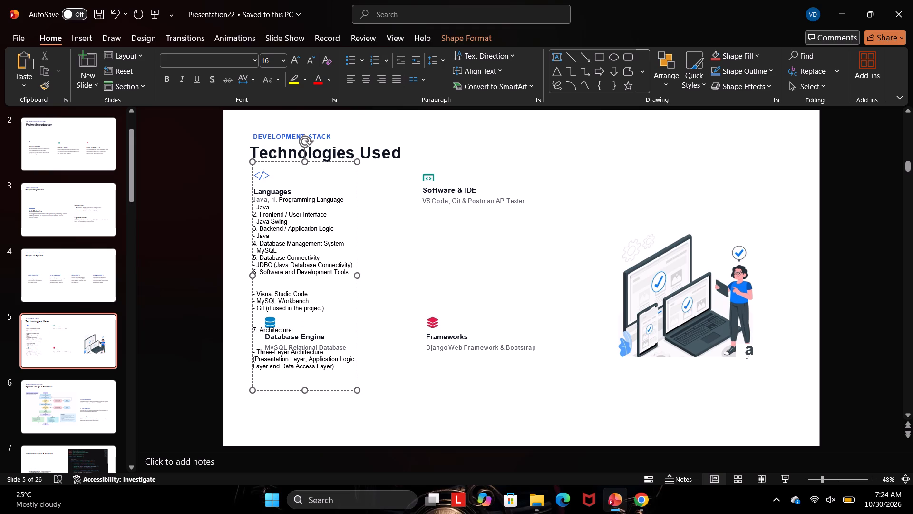
{"action": "key", "text": "Down"}
{"action": "key", "text": "Down"}
{"action": "key", "text": "BackSpace"}
{"action": "key", "text": "BackSpace"}
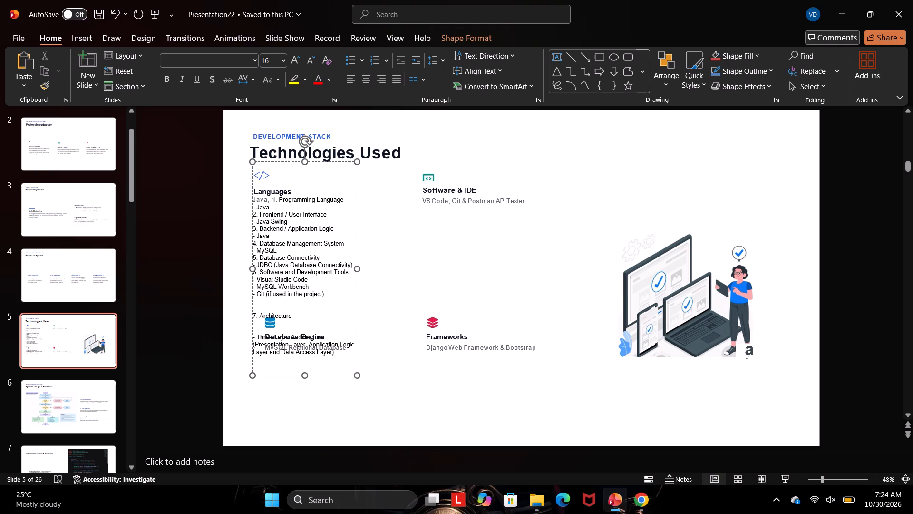
Remove the blank lines around "7. Architecture", so it sits directly between the Git entry and "- Three-Layer Architecture".
{"action": "key", "text": "Down"}
{"action": "key", "text": "Down"}
{"action": "key", "text": "Down"}
{"action": "key", "text": "Down"}
{"action": "key", "text": "Down"}
{"action": "key", "text": "BackSpace"}
{"action": "key", "text": "BackSpace"}
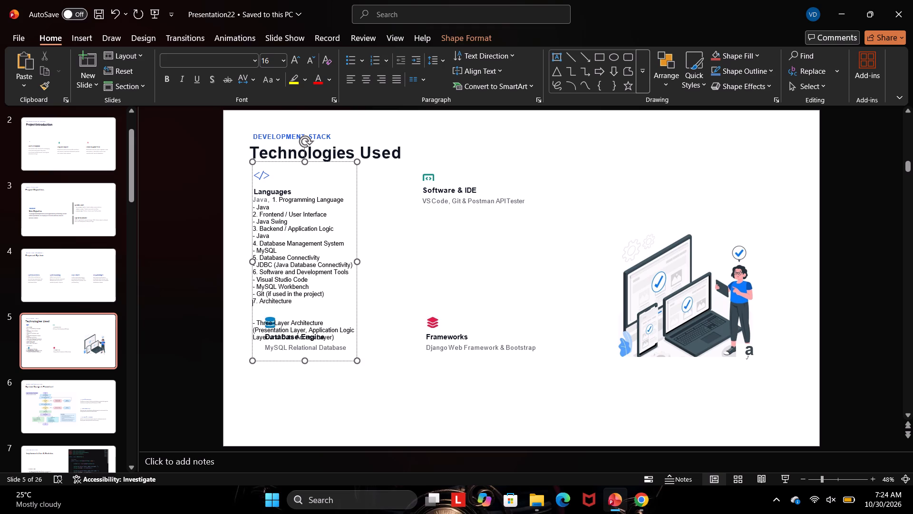
{"action": "key", "text": "Down"}
{"action": "key", "text": "Down"}
{"action": "key", "text": "Down"}
{"action": "key", "text": "BackSpace"}
{"action": "key", "text": "BackSpace"}
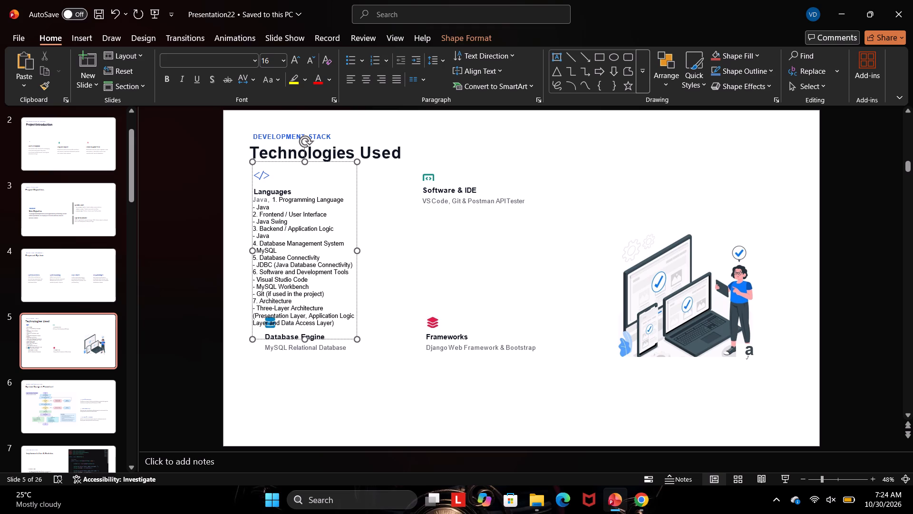
Delete "(Presentation Layer, Application Logic Layer and Data Access Layer)" after "- Three-Layer Architecture" at the end of the Languages list.
{"action": "key", "text": "Right"}
{"action": "key", "text": "Right"}
{"action": "key", "text": "Right"}
{"action": "key", "text": "Right"}
{"action": "key", "text": "Right"}
{"action": "key", "text": "Right"}
{"action": "key", "text": "Right"}
{"action": "key", "text": "Right"}
{"action": "key", "text": "Right"}
{"action": "key", "text": "Right"}
{"action": "key", "text": "Right"}
{"action": "key", "text": "Right"}
{"action": "key", "text": "Right"}
{"action": "key", "text": "Right"}
{"action": "key", "text": "Right"}
{"action": "key", "text": "Right"}
{"action": "key", "text": "Right"}
{"action": "key", "text": "Right"}
{"action": "key", "text": "Right"}
{"action": "key", "text": "Right"}
{"action": "key", "text": "Right"}
{"action": "key", "text": "Right"}
{"action": "key", "text": "Right"}
{"action": "key", "text": "Right"}
{"action": "key", "text": "Right"}
{"action": "key", "text": "Right"}
{"action": "key", "text": "Right"}
{"action": "key", "text": "Right"}
{"action": "key", "text": "Right"}
{"action": "key", "text": "Right"}
{"action": "key", "text": "Right"}
{"action": "key", "text": "Right"}
{"action": "key", "text": "Right"}
{"action": "key", "text": "Right"}
{"action": "key", "text": "Right"}
{"action": "key", "text": "Right"}
{"action": "key", "text": "Right"}
{"action": "key", "text": "Right"}
{"action": "key", "text": "Right"}
{"action": "key", "text": "Right"}
{"action": "key", "text": "Right"}
{"action": "key", "text": "Right"}
{"action": "key", "text": "Right"}
{"action": "key", "text": "Right"}
{"action": "key", "text": "Right"}
{"action": "key", "text": "Right"}
{"action": "key", "text": "Right"}
{"action": "key", "text": "Right"}
{"action": "key", "text": "Right"}
{"action": "key", "text": "Right"}
{"action": "key", "text": "Right"}
{"action": "key", "text": "Right"}
{"action": "key", "text": "Right"}
{"action": "key", "text": "Right"}
{"action": "key", "text": "Right"}
{"action": "key", "text": "Right"}
{"action": "key", "text": "Right"}
{"action": "key", "text": "Right"}
{"action": "key", "text": "Right"}
{"action": "key", "text": "Right"}
{"action": "key", "text": "Right"}
{"action": "key", "text": "Right"}
{"action": "key", "text": "Right"}
{"action": "key", "text": "Right"}
{"action": "key", "text": "Right"}
{"action": "key", "text": "Right"}
{"action": "key", "text": "Right"}
{"action": "key", "text": "Right"}
{"action": "key", "text": "Right"}
{"action": "key", "text": "Right"}
{"action": "key", "text": "Right"}
{"action": "key", "text": "Right"}
{"action": "key", "text": "Right"}
{"action": "key", "text": "Right"}
{"action": "key", "text": "Right"}
{"action": "key", "text": "Right"}
{"action": "key", "text": "Right"}
{"action": "key", "text": "Right"}
{"action": "key", "text": "Right"}
{"action": "key", "text": "Right"}
{"action": "key", "text": "Right"}
{"action": "key", "text": "Right"}
{"action": "key", "text": "Right"}
{"action": "key", "text": "Right"}
{"action": "key", "text": "Right"}
{"action": "key", "text": "BackSpace"}
{"action": "key", "text": "BackSpace"}
{"action": "key", "text": "BackSpace"}
{"action": "key", "text": "BackSpace"}
{"action": "key", "text": "BackSpace"}
{"action": "key", "text": "BackSpace"}
{"action": "key", "text": "BackSpace"}
{"action": "key", "text": "BackSpace"}
{"action": "key", "text": "BackSpace"}
{"action": "key", "text": "BackSpace"}
{"action": "key", "text": "BackSpace"}
{"action": "key", "text": "BackSpace"}
{"action": "key", "text": "BackSpace"}
{"action": "key", "text": "BackSpace"}
{"action": "key", "text": "BackSpace"}
{"action": "key", "text": "BackSpace"}
{"action": "key", "text": "BackSpace"}
{"action": "key", "text": "BackSpace"}
{"action": "key", "text": "BackSpace"}
{"action": "key", "text": "BackSpace"}
{"action": "key", "text": "BackSpace"}
{"action": "key", "text": "BackSpace"}
{"action": "key", "text": "BackSpace"}
{"action": "key", "text": "BackSpace"}
{"action": "key", "text": "BackSpace"}
{"action": "key", "text": "BackSpace"}
{"action": "key", "text": "BackSpace"}
{"action": "key", "text": "BackSpace"}
{"action": "key", "text": "BackSpace"}
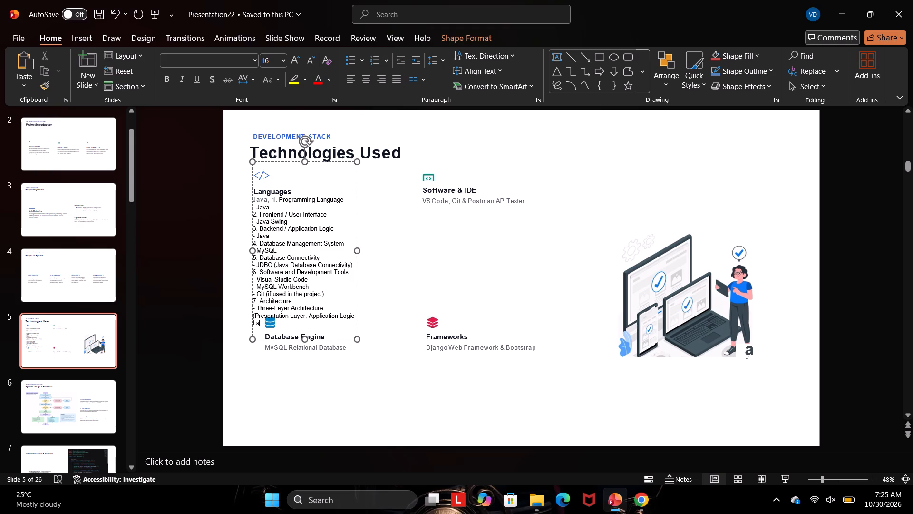
{"action": "key", "text": "BackSpace"}
{"action": "key", "text": "BackSpace"}
{"action": "key", "text": "BackSpace"}
{"action": "key", "text": "BackSpace"}
{"action": "key", "text": "BackSpace"}
{"action": "key", "text": "BackSpace"}
{"action": "key", "text": "BackSpace"}
{"action": "key", "text": "BackSpace"}
{"action": "key", "text": "BackSpace"}
{"action": "key", "text": "BackSpace"}
{"action": "key", "text": "BackSpace"}
{"action": "key", "text": "BackSpace"}
{"action": "key", "text": "BackSpace"}
{"action": "key", "text": "BackSpace"}
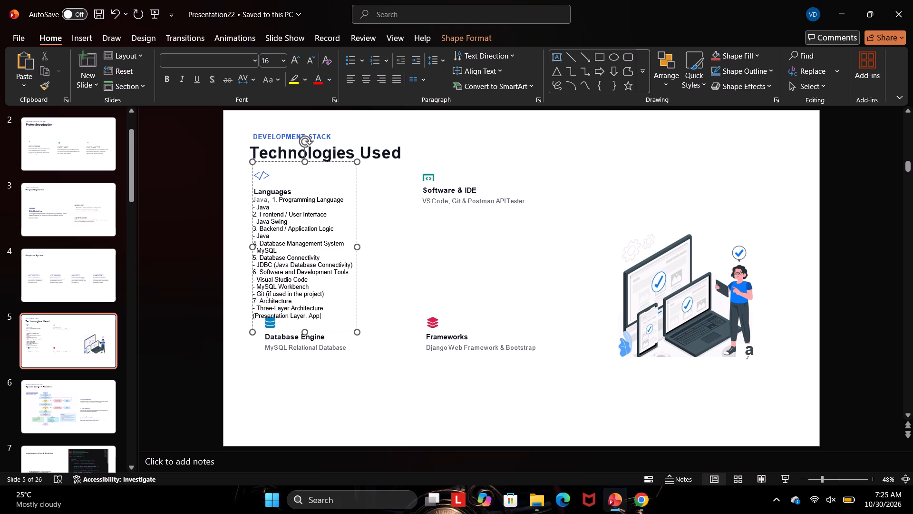
{"action": "key", "text": "BackSpace"}
{"action": "key", "text": "BackSpace"}
{"action": "key", "text": "BackSpace"}
{"action": "key", "text": "BackSpace"}
{"action": "key", "text": "BackSpace"}
{"action": "key", "text": "BackSpace"}
{"action": "key", "text": "BackSpace"}
{"action": "key", "text": "BackSpace"}
{"action": "key", "text": "BackSpace"}
{"action": "key", "text": "BackSpace"}
{"action": "key", "text": "BackSpace"}
{"action": "key", "text": "BackSpace"}
{"action": "key", "text": "BackSpace"}
{"action": "key", "text": "BackSpace"}
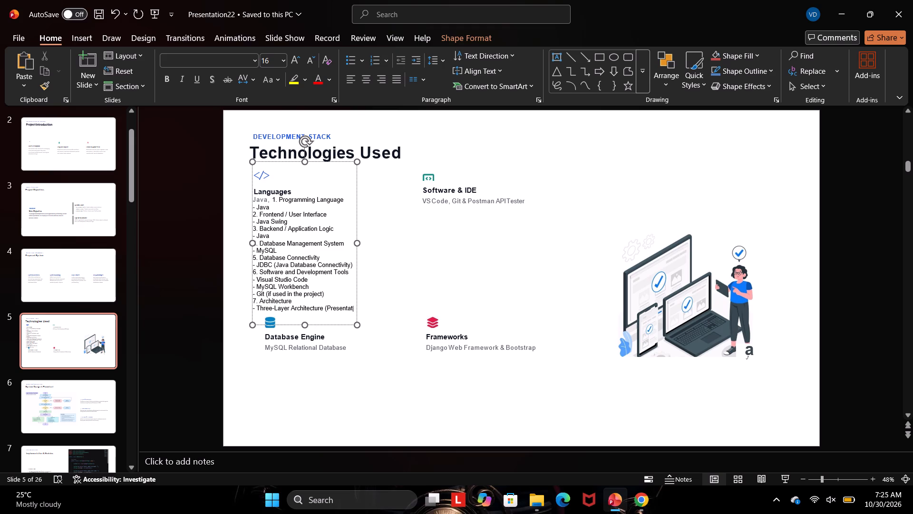
{"action": "key", "text": "BackSpace"}
{"action": "key", "text": "BackSpace"}
{"action": "key", "text": "BackSpace"}
{"action": "key", "text": "BackSpace"}
{"action": "key", "text": "BackSpace"}
{"action": "key", "text": "BackSpace"}
{"action": "key", "text": "BackSpace"}
{"action": "key", "text": "BackSpace"}
{"action": "key", "text": "BackSpace"}
{"action": "key", "text": "BackSpace"}
Delete "(if used in the project)" after "- Git" in the Languages list.
{"action": "key", "text": "Up"}
{"action": "key", "text": "Up"}
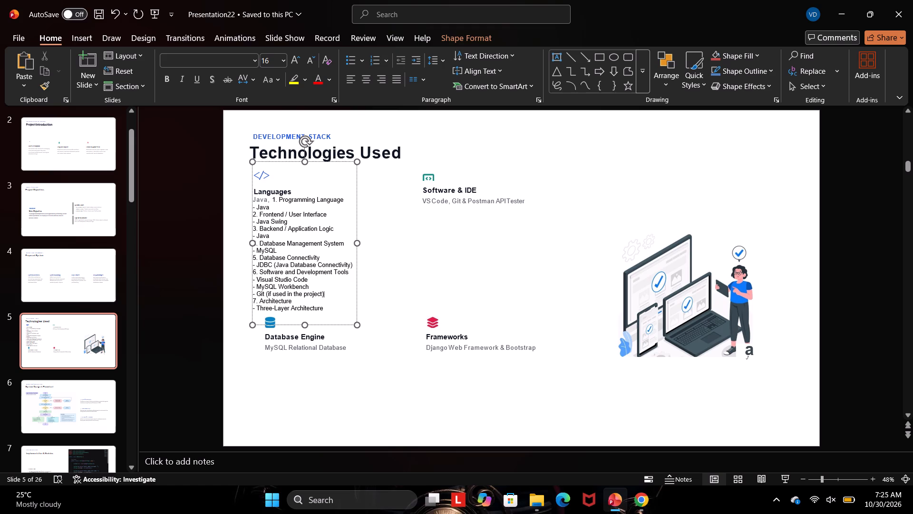
{"action": "key", "text": "BackSpace"}
{"action": "key", "text": "BackSpace"}
{"action": "key", "text": "BackSpace"}
{"action": "key", "text": "BackSpace"}
{"action": "key", "text": "BackSpace"}
{"action": "key", "text": "BackSpace"}
{"action": "key", "text": "BackSpace"}
{"action": "key", "text": "BackSpace"}
{"action": "key", "text": "BackSpace"}
{"action": "key", "text": "BackSpace"}
{"action": "key", "text": "BackSpace"}
{"action": "key", "text": "BackSpace"}
{"action": "key", "text": "BackSpace"}
{"action": "key", "text": "BackSpace"}
{"action": "key", "text": "BackSpace"}
{"action": "key", "text": "BackSpace"}
{"action": "key", "text": "BackSpace"}
{"action": "key", "text": "BackSpace"}
{"action": "key", "text": "BackSpace"}
{"action": "key", "text": "BackSpace"}
{"action": "key", "text": "BackSpace"}
{"action": "key", "text": "BackSpace"}
{"action": "key", "text": "BackSpace"}
{"action": "key", "text": "BackSpace"}
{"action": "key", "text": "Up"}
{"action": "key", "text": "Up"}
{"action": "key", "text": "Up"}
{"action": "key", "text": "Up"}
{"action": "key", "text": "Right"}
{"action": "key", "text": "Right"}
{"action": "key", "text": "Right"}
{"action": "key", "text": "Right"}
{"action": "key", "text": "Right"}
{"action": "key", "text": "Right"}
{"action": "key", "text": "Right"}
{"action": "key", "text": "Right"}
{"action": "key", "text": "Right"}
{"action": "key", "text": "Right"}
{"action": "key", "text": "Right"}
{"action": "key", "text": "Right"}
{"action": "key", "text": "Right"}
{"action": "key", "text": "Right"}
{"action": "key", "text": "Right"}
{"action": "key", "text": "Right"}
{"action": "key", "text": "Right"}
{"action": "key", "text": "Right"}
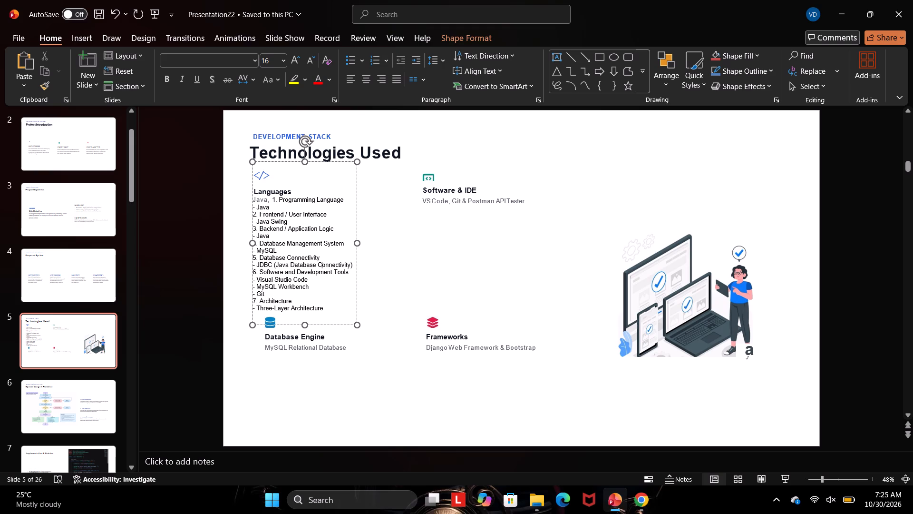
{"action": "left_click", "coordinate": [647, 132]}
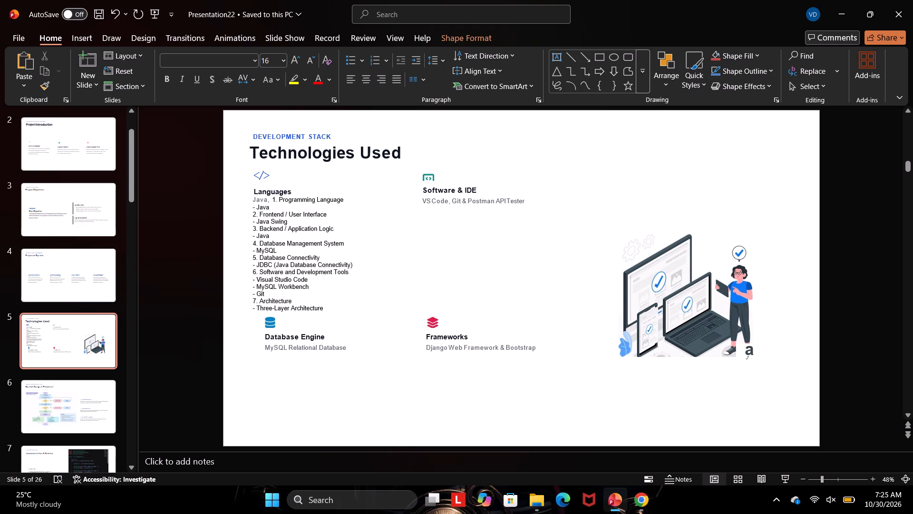
Move the Database Engine text and its database icon down, leaving a clear gap below "- Three-Layer Architecture".
{"action": "left_click", "coordinate": [287, 346]}
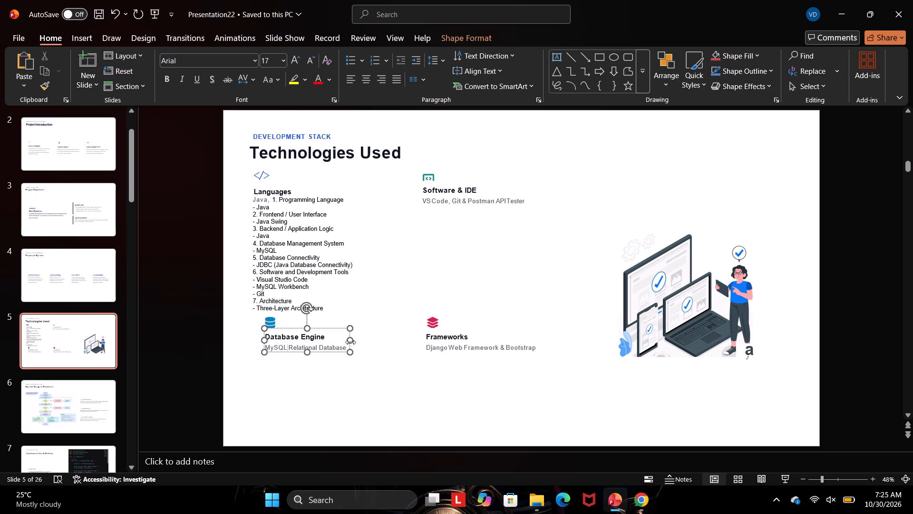
{"action": "left_click_drag", "start_coordinate": [350, 335], "coordinate": [349, 349]}
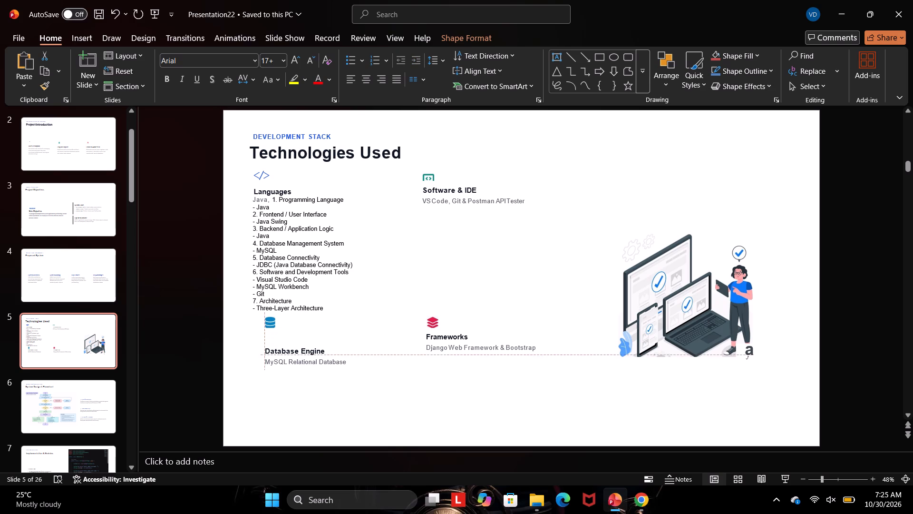
{"action": "left_click_drag", "start_coordinate": [349, 349], "coordinate": [354, 356]}
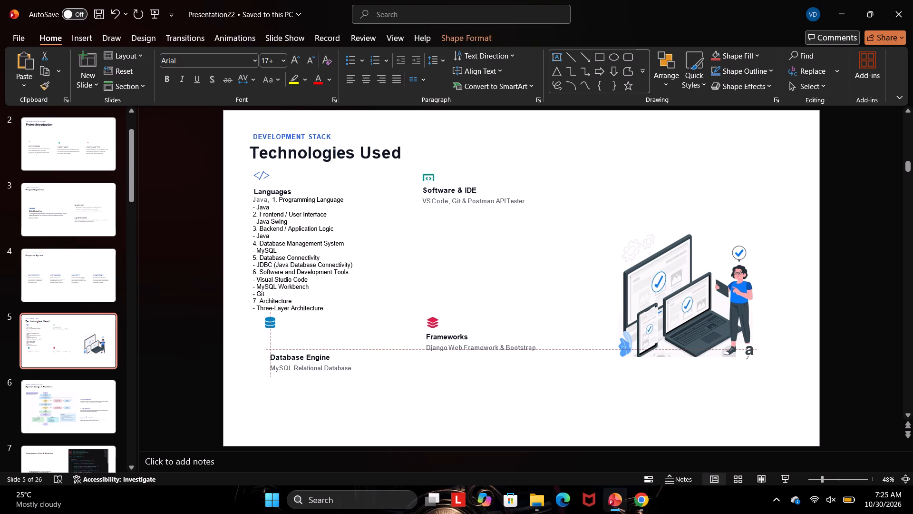
{"action": "left_click_drag", "start_coordinate": [354, 356], "coordinate": [347, 364]}
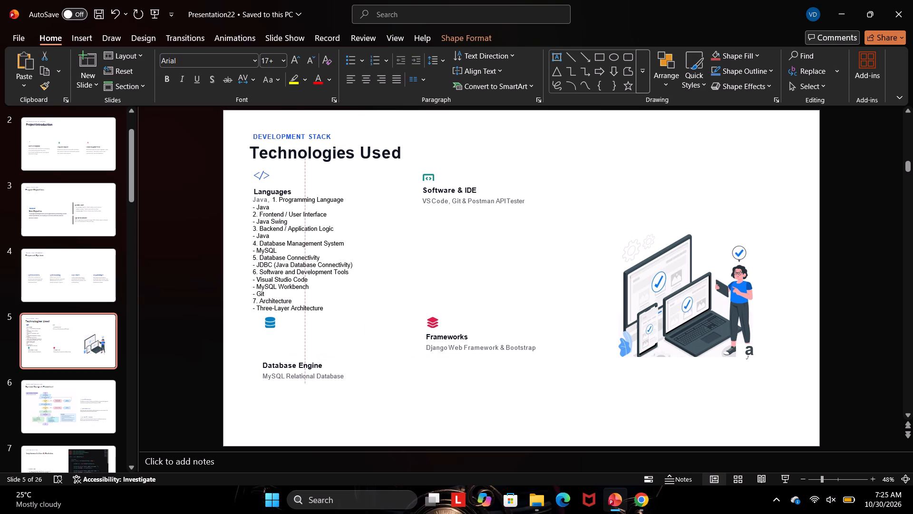
{"action": "left_click_drag", "start_coordinate": [347, 364], "coordinate": [351, 365]}
{"action": "left_click", "coordinate": [275, 325]}
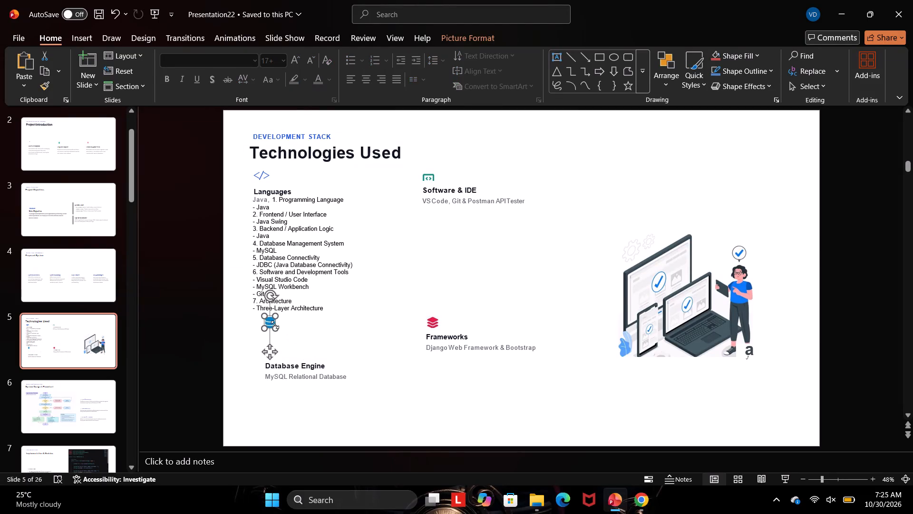
{"action": "left_click_drag", "start_coordinate": [275, 325], "coordinate": [278, 333]}
{"action": "left_click", "coordinate": [277, 334]}
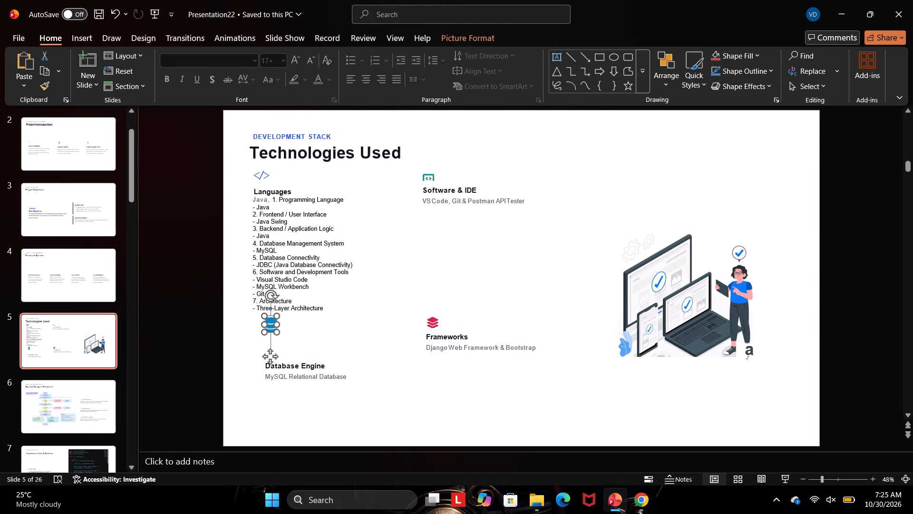
{"action": "left_click_drag", "start_coordinate": [278, 323], "coordinate": [278, 346]}
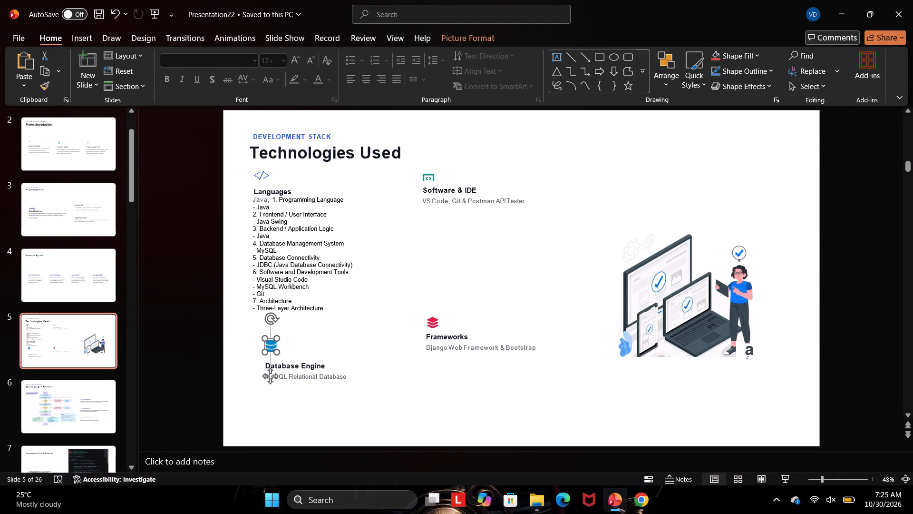
Move the Frameworks text and its layers icon down, level with the Database Engine block.
{"action": "left_click", "coordinate": [518, 347]}
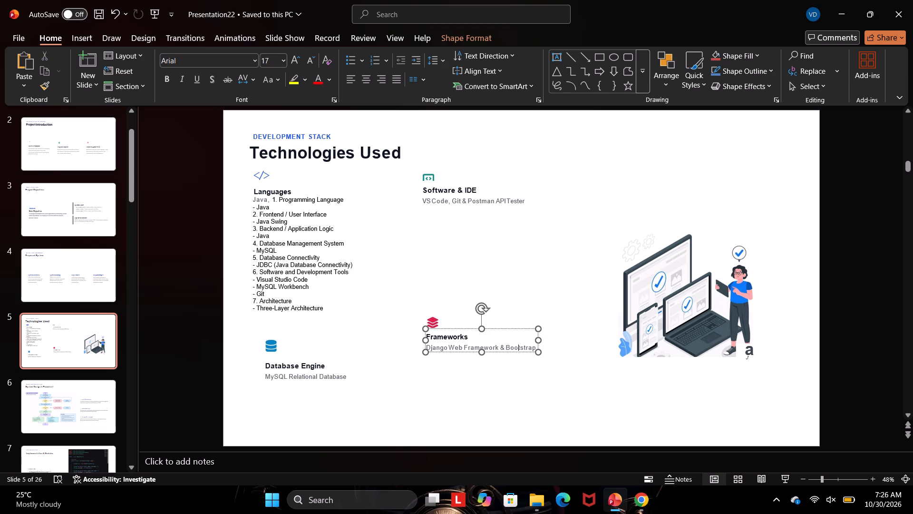
{"action": "left_click_drag", "start_coordinate": [538, 336], "coordinate": [538, 348]}
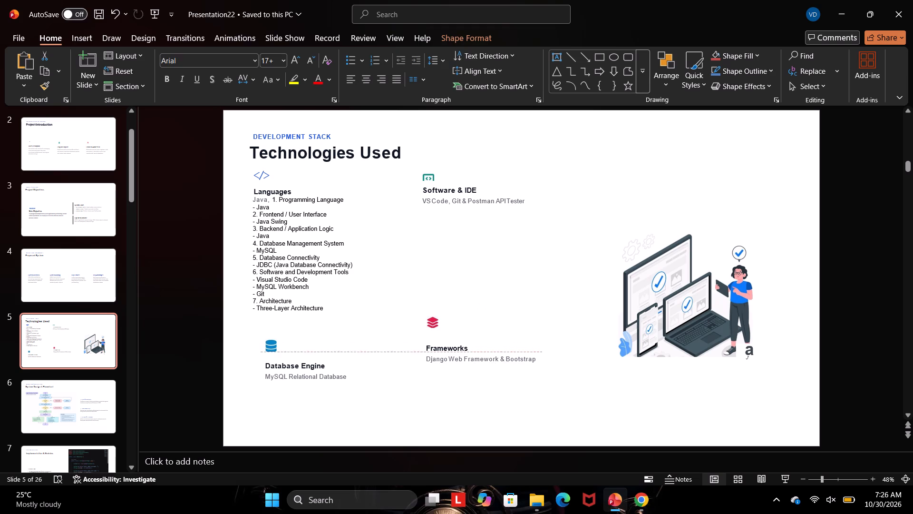
{"action": "left_click_drag", "start_coordinate": [538, 348], "coordinate": [537, 362]}
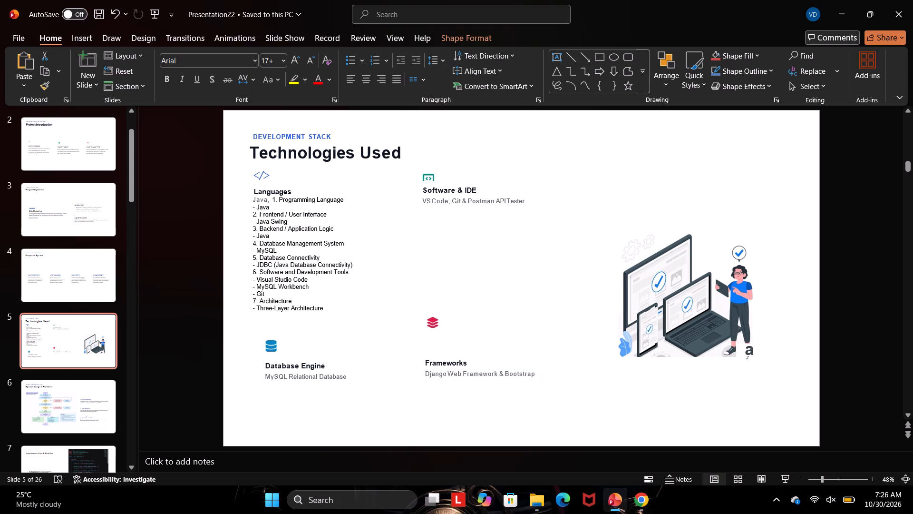
{"action": "left_click_drag", "start_coordinate": [537, 362], "coordinate": [536, 364]}
{"action": "left_click", "coordinate": [439, 322]}
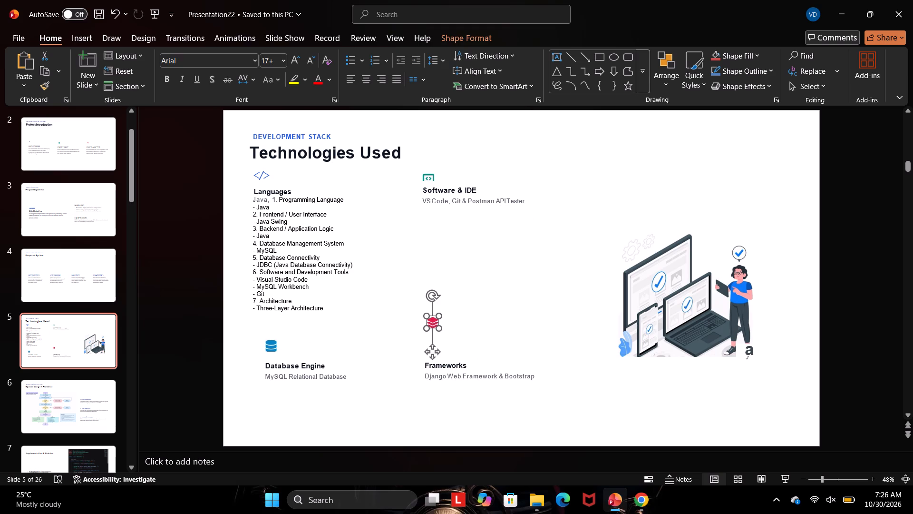
{"action": "left_click_drag", "start_coordinate": [440, 322], "coordinate": [441, 344]}
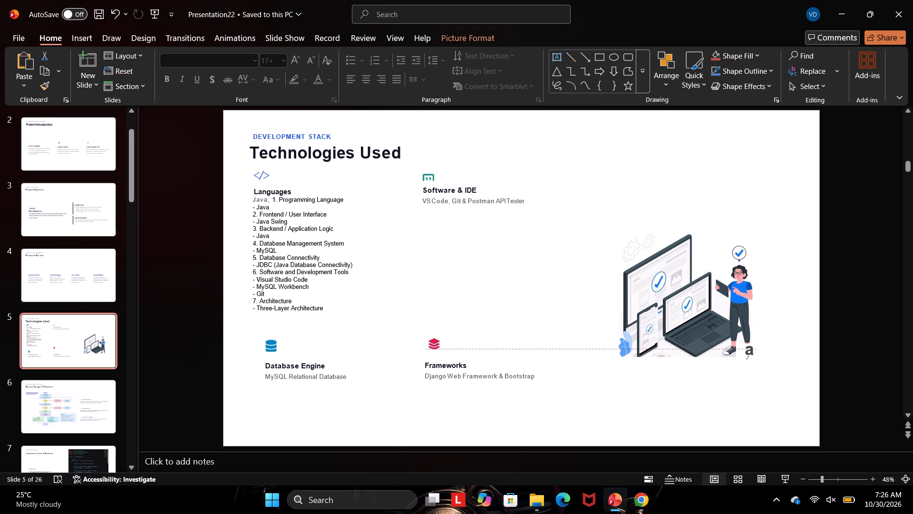
{"action": "left_click_drag", "start_coordinate": [441, 344], "coordinate": [437, 345]}
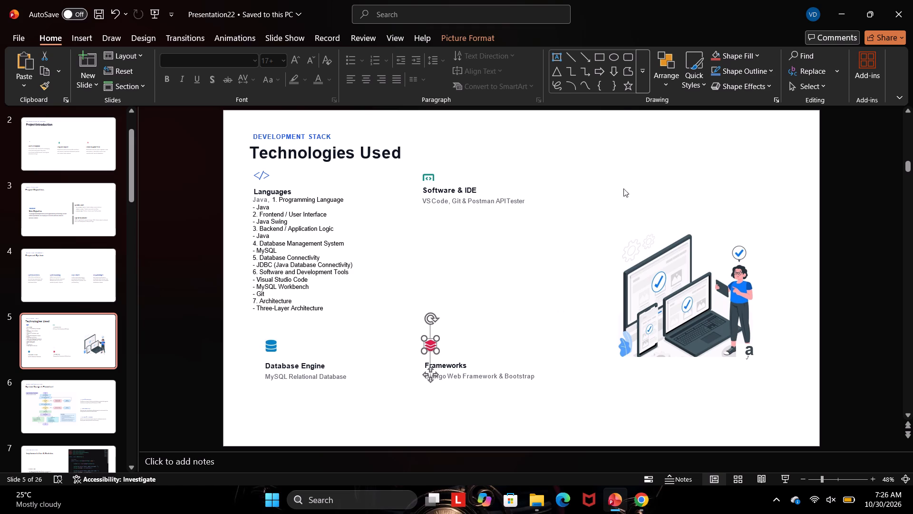
Turn on AutoSave for Presentation22 with the personal OneDrive as the save location.
{"action": "left_click", "coordinate": [80, 10]}
{"action": "left_click", "coordinate": [429, 194]}
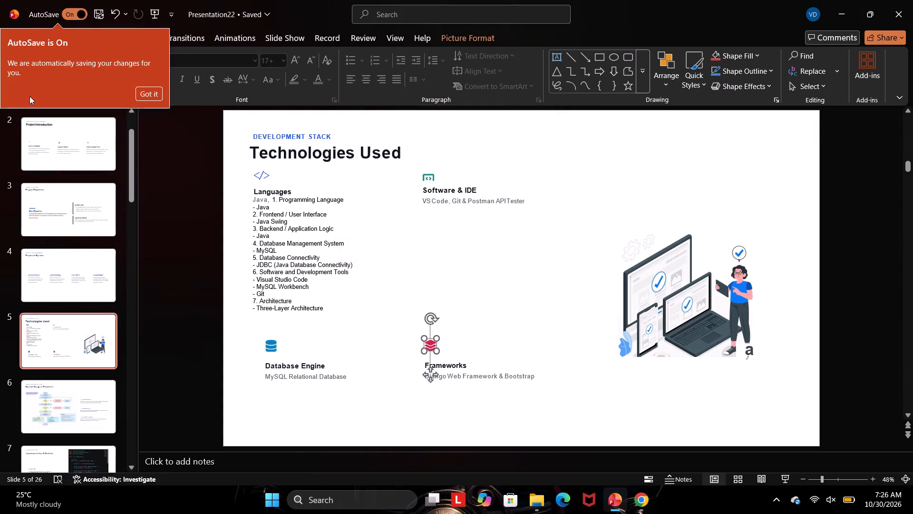
{"action": "left_click", "coordinate": [154, 95]}
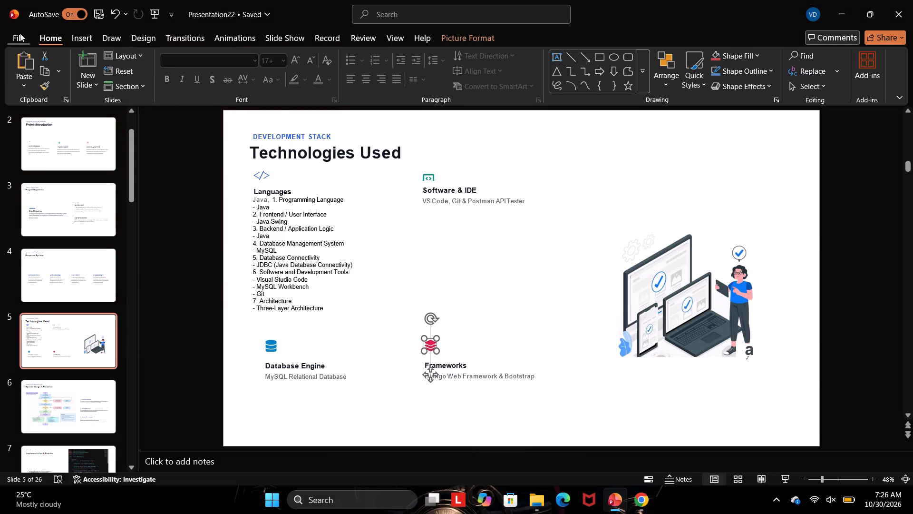
Open the file management view for Presentation22.
{"action": "left_click", "coordinate": [19, 34]}
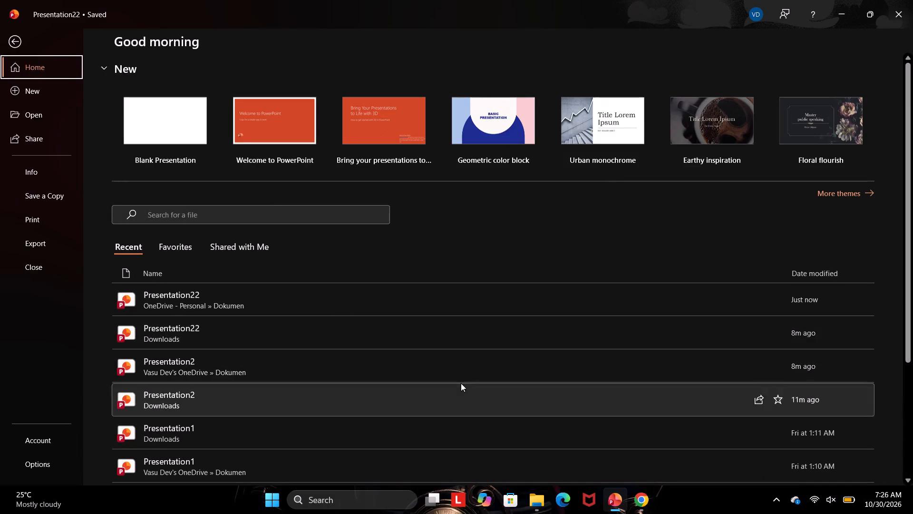
Save a copy of the presentation in the Downloads folder under the name Presentation222.
{"action": "left_click", "coordinate": [50, 199]}
{"action": "left_click", "coordinate": [378, 175]}
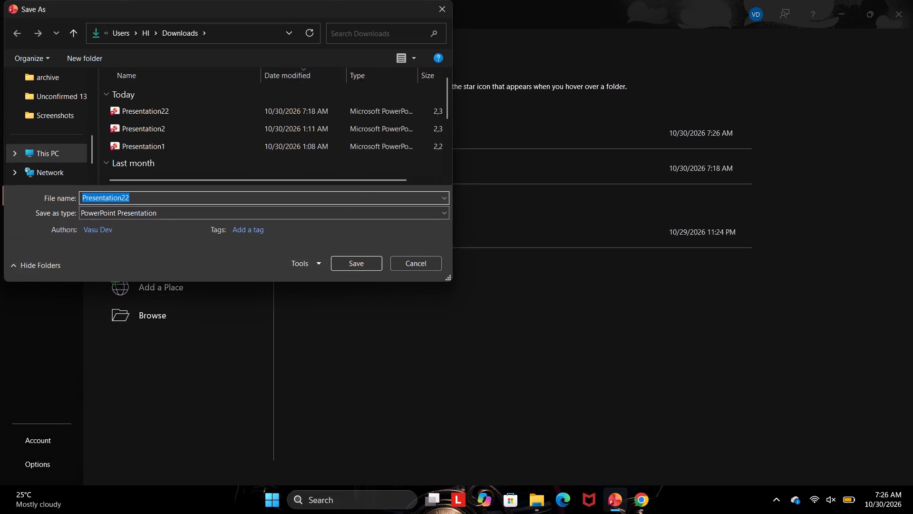
{"action": "left_click", "coordinate": [335, 198]}
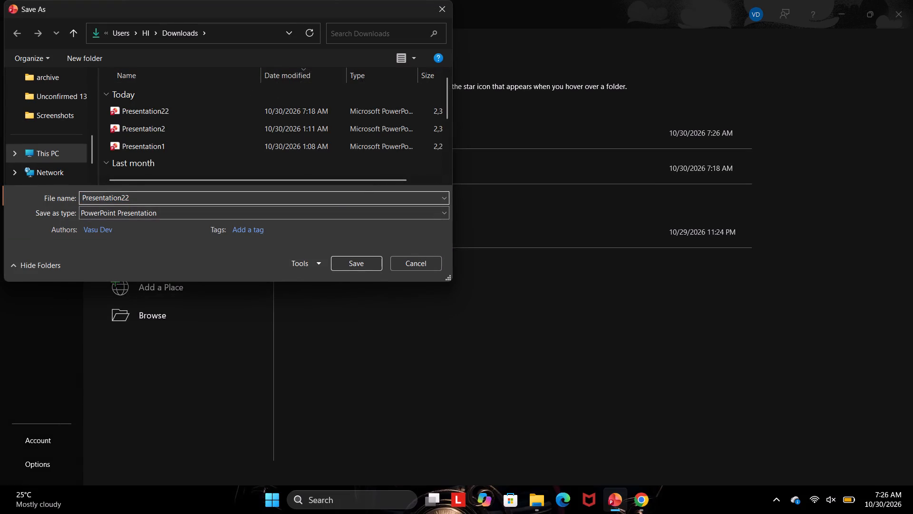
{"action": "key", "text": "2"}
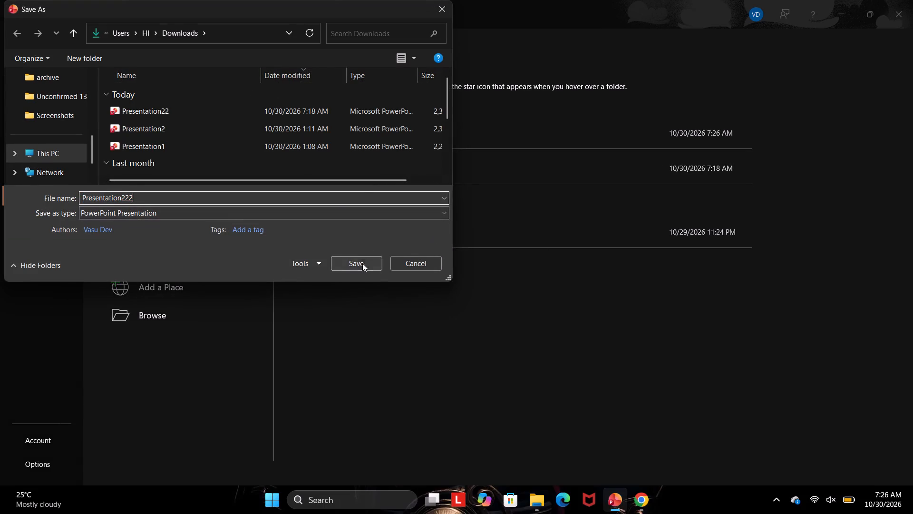
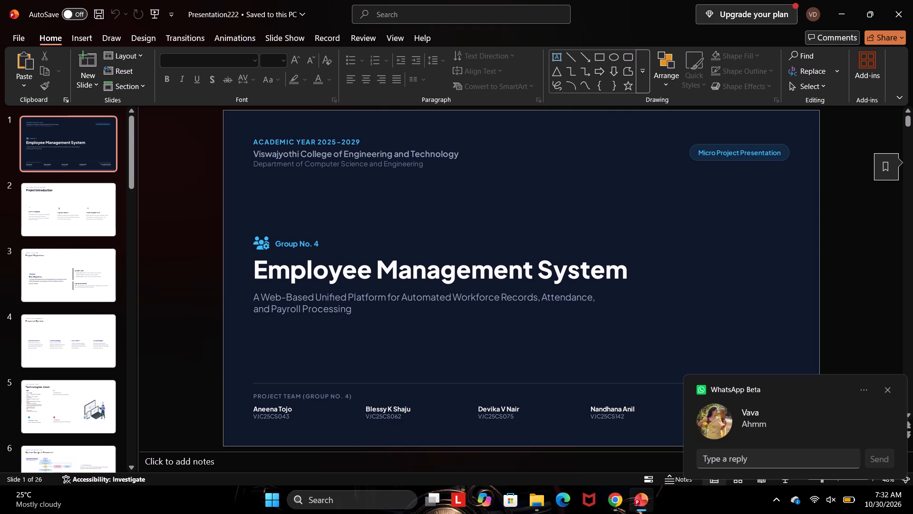
Dismiss the incoming WhatsApp notifications covering the title slide.
{"action": "left_click", "coordinate": [624, 325]}
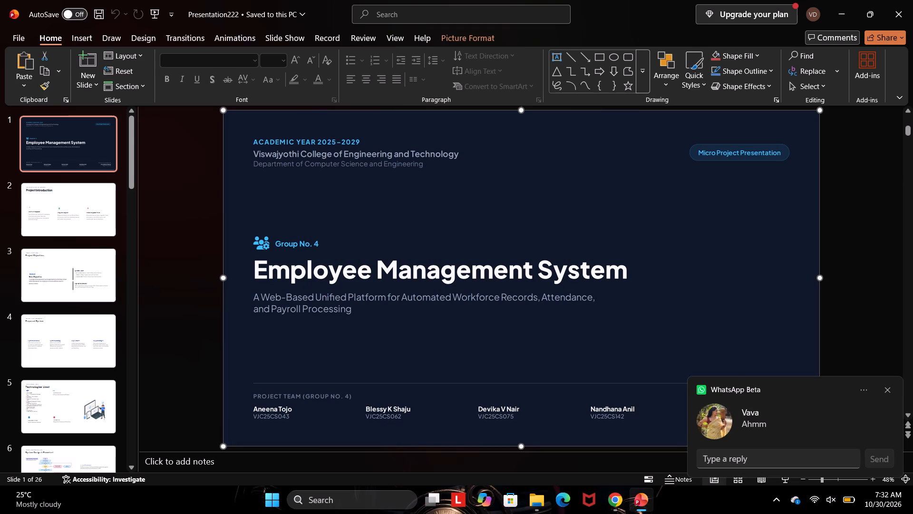
{"action": "left_click", "coordinate": [893, 394]}
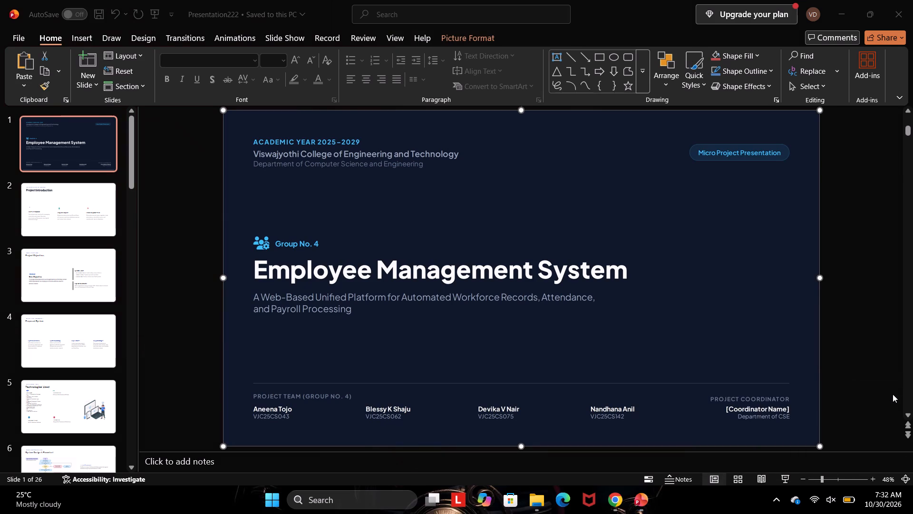
{"action": "left_click", "coordinate": [884, 391]}
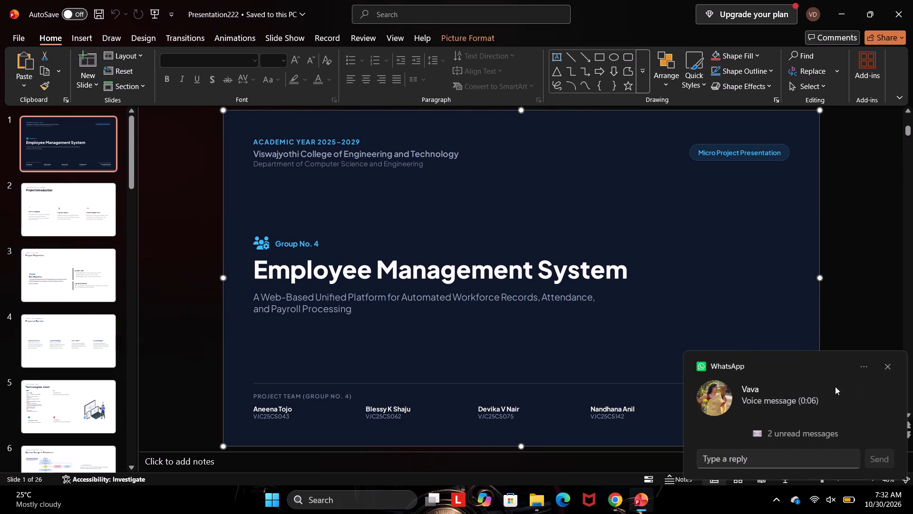
{"action": "left_click", "coordinate": [883, 372]}
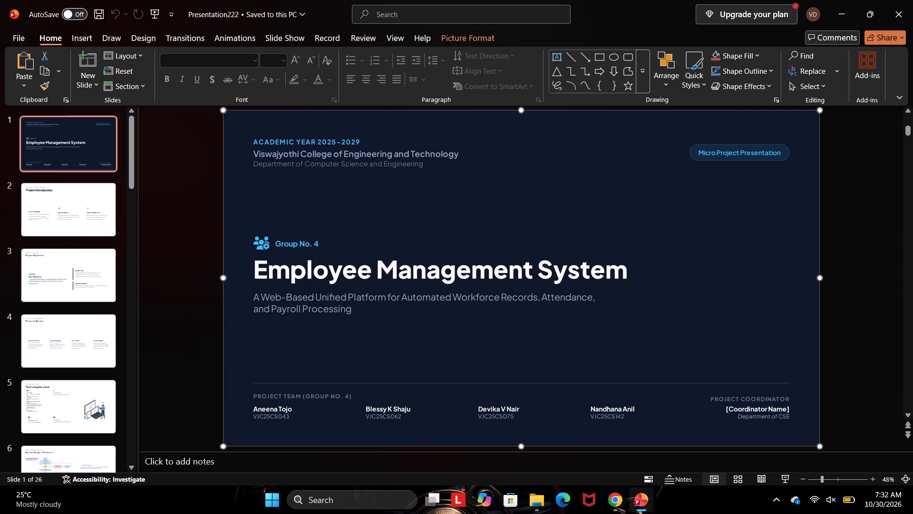
Review the saved presentation's slides from the title slide on to Project Objectives.
{"action": "scroll", "coordinate": [559, 377], "scroll_direction": "down", "scroll_amount": 3}
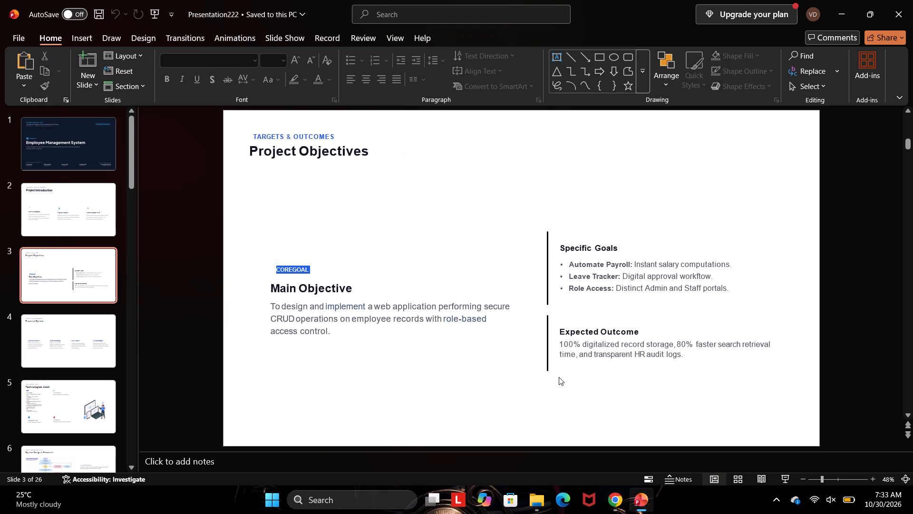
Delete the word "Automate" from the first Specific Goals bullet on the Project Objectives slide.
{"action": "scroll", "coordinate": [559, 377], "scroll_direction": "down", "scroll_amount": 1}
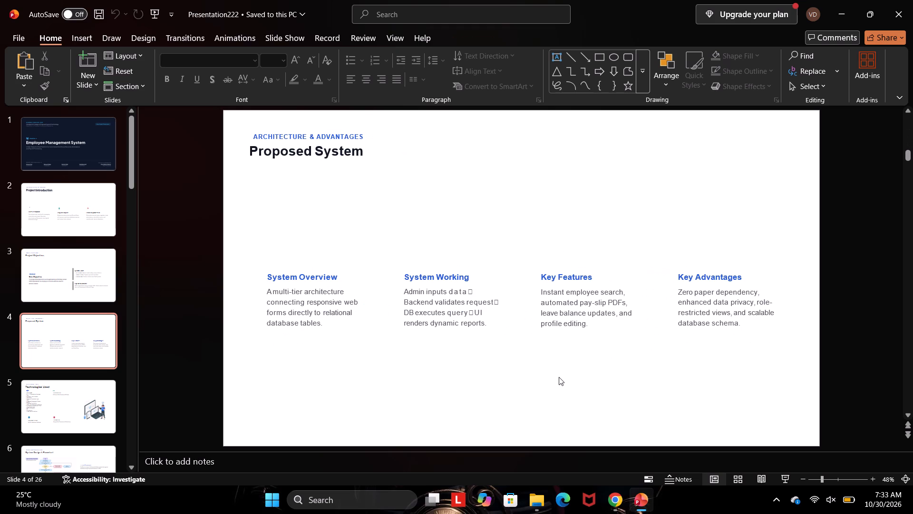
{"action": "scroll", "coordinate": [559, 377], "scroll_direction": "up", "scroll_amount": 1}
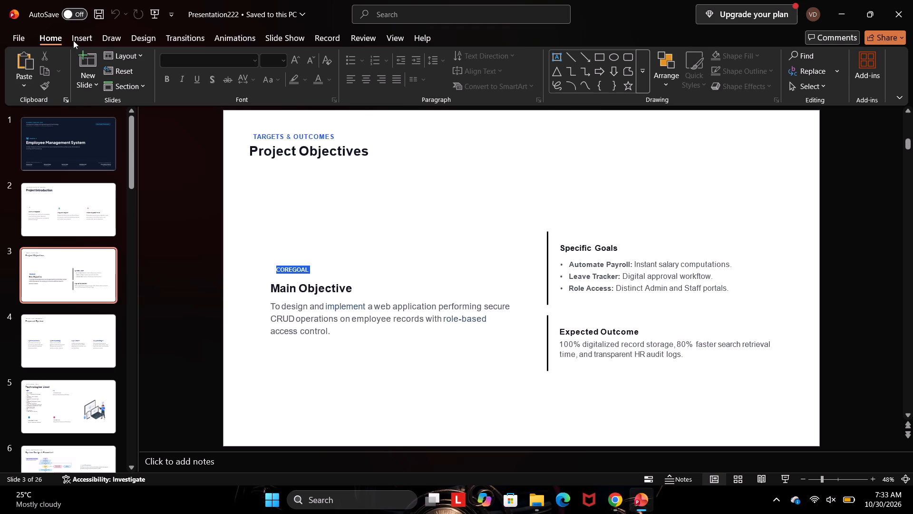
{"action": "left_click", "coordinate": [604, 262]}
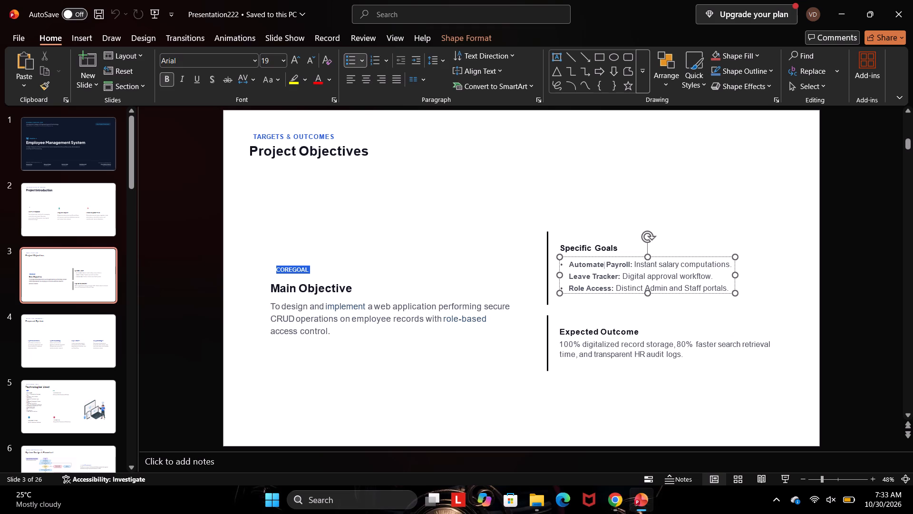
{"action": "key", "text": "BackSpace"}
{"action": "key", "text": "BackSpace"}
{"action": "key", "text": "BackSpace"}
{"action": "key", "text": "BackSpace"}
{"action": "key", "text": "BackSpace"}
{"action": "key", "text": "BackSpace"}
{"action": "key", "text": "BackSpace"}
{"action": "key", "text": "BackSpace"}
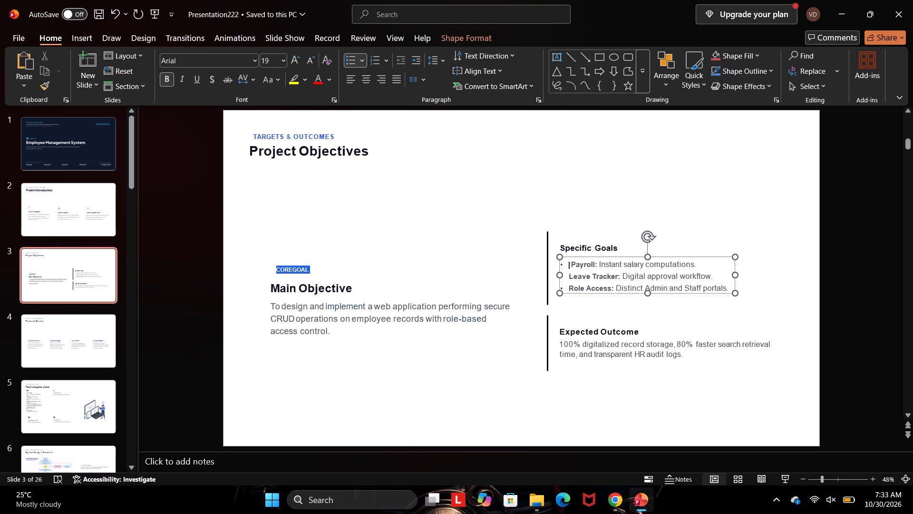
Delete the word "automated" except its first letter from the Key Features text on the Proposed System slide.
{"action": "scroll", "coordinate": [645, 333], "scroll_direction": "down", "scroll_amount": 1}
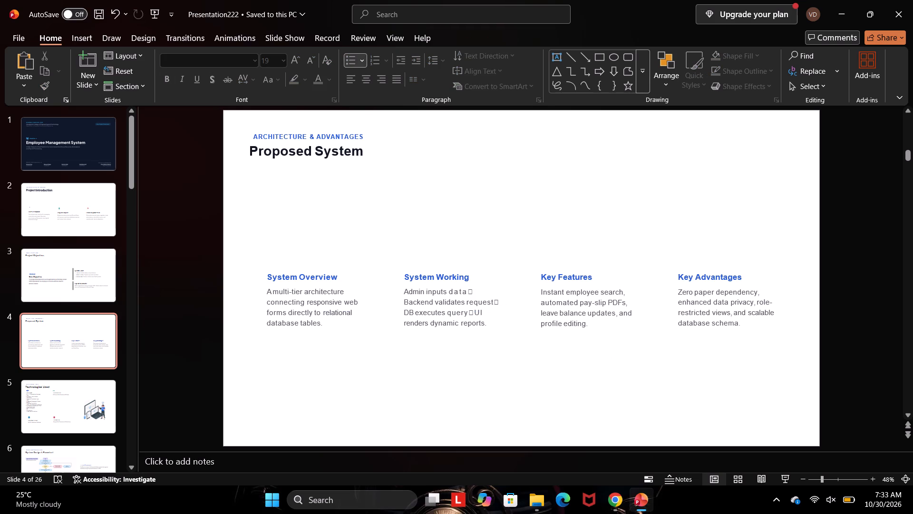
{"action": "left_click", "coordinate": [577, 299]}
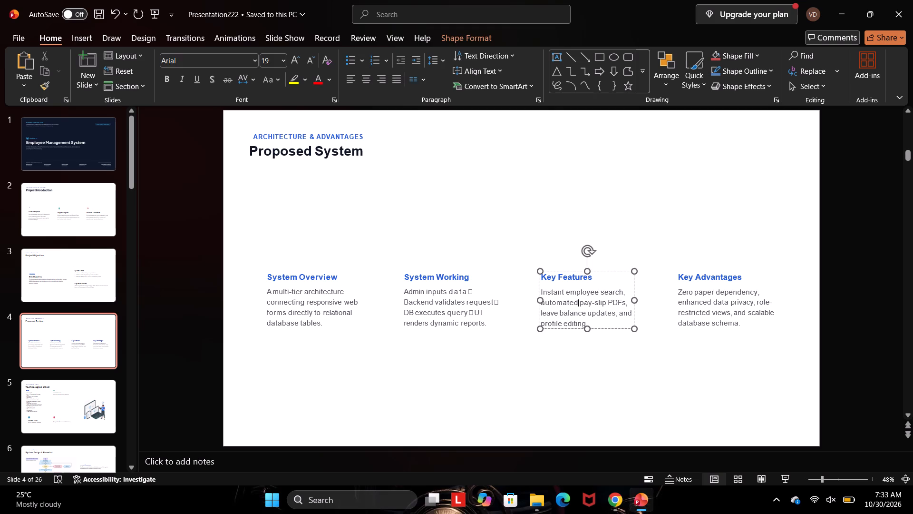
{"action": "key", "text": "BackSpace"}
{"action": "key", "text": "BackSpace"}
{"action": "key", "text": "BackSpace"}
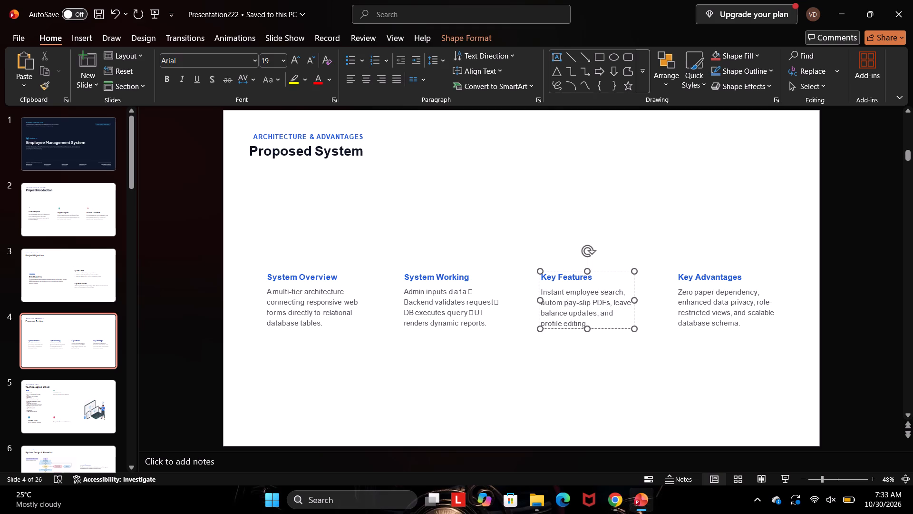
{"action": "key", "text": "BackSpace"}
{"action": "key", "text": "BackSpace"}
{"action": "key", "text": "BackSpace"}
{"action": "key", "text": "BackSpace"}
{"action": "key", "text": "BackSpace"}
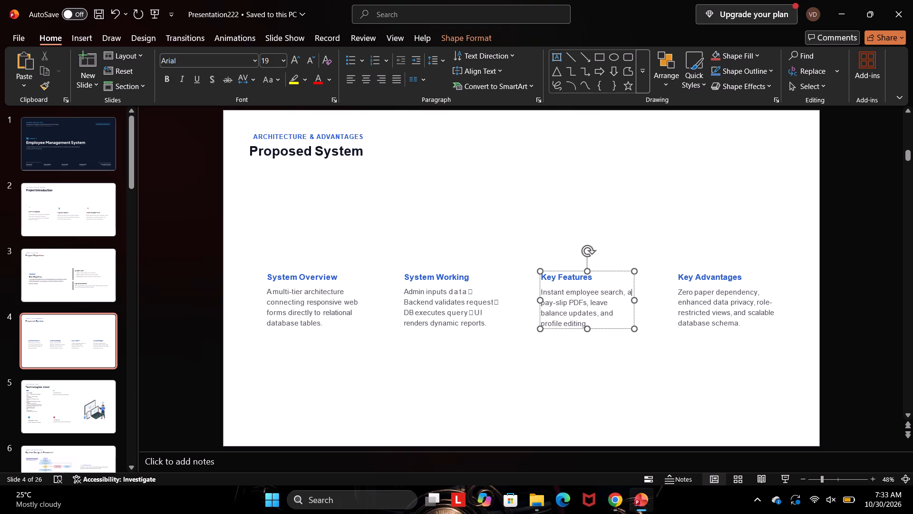
Close Presentation222 without saving the changes.
{"action": "scroll", "coordinate": [630, 296], "scroll_direction": "down", "scroll_amount": 1}
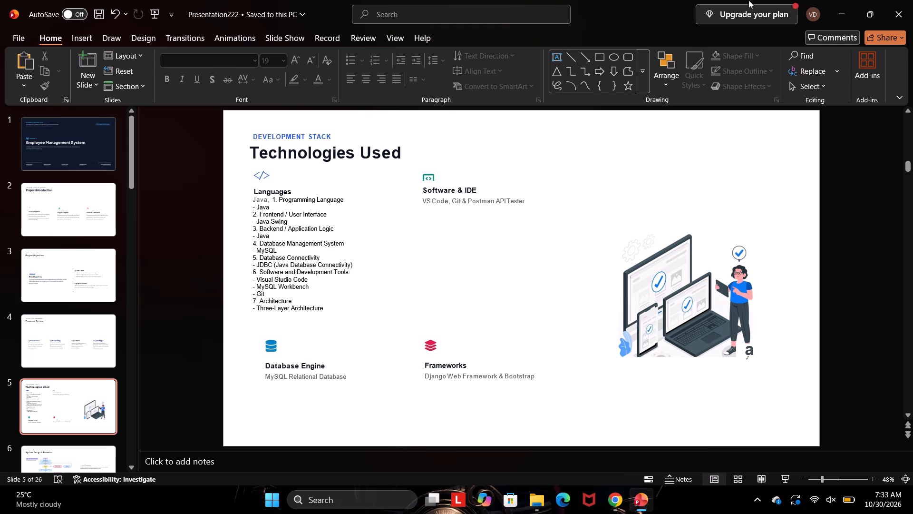
{"action": "left_click", "coordinate": [891, 0]}
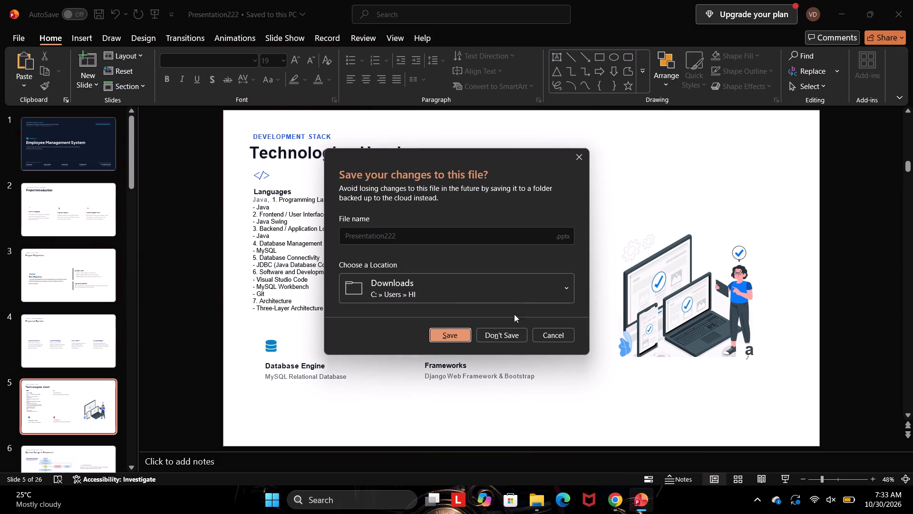
{"action": "left_click", "coordinate": [509, 335]}
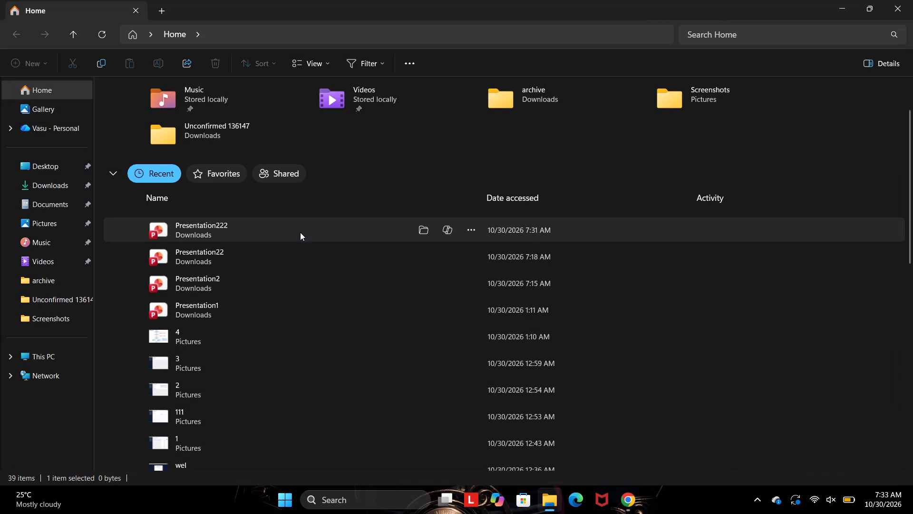
Remove Presentation222, Presentation1 and Presentation2 from the recent files list.
{"action": "left_click", "coordinate": [467, 234]}
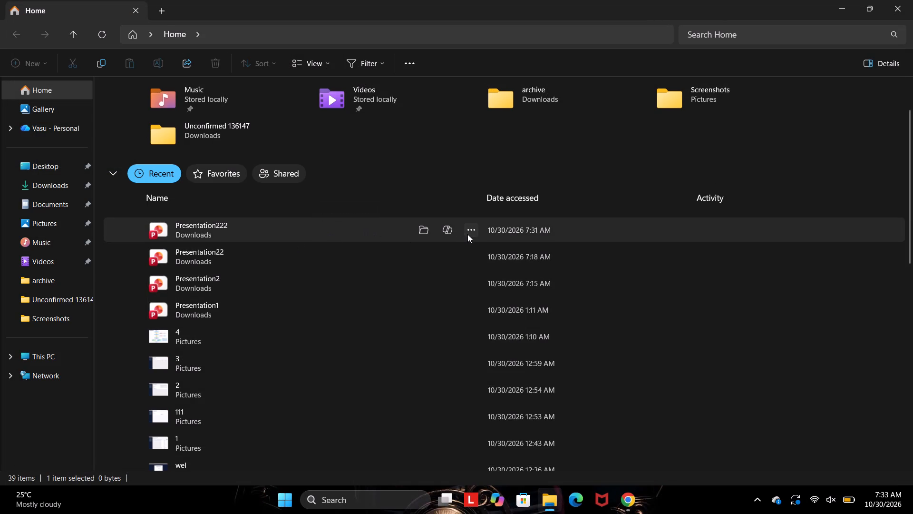
{"action": "left_click", "coordinate": [470, 231]}
{"action": "left_click", "coordinate": [470, 231]}
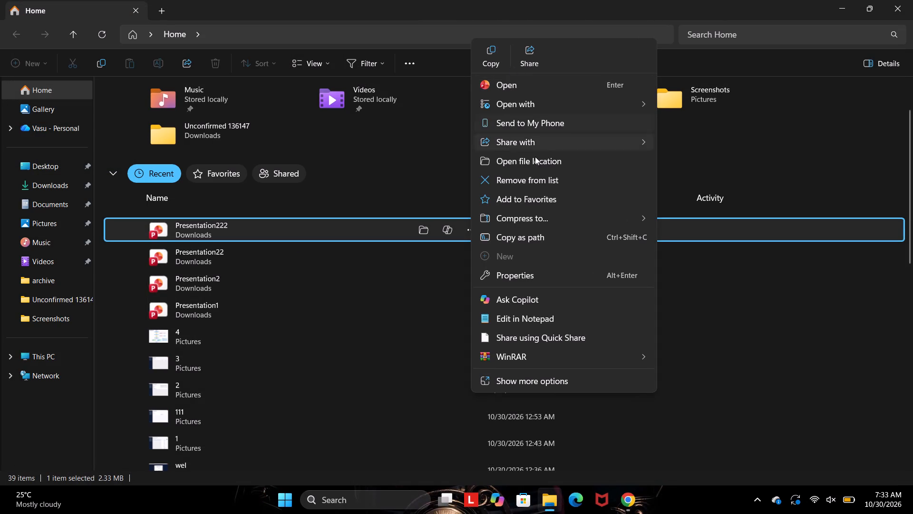
{"action": "left_click", "coordinate": [541, 182]}
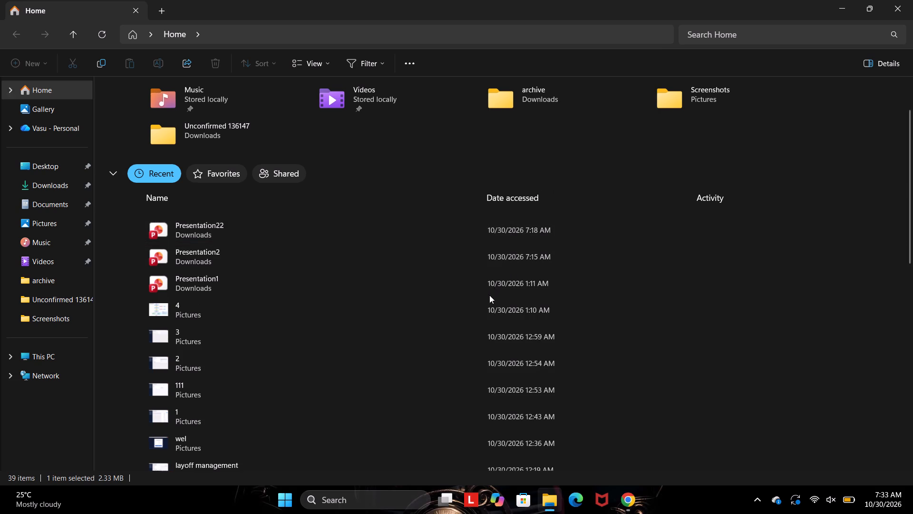
{"action": "left_click", "coordinate": [475, 283]}
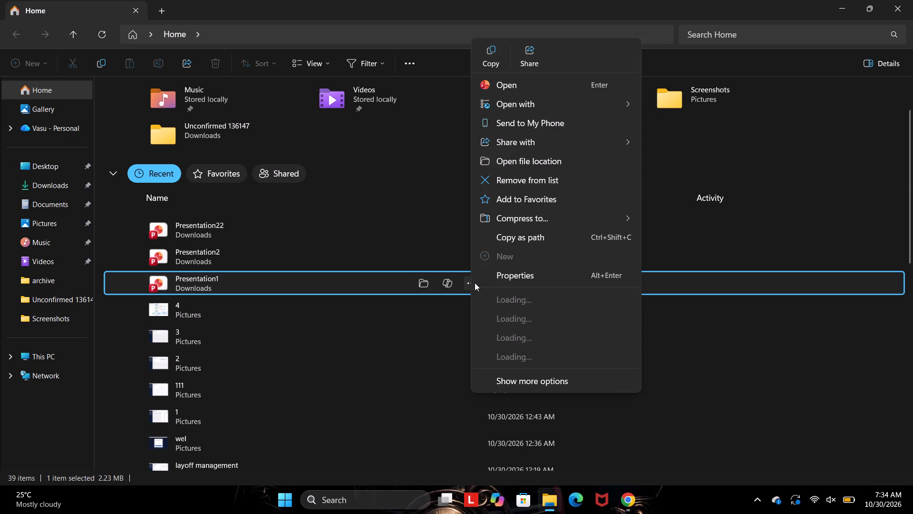
{"action": "left_click", "coordinate": [534, 178]}
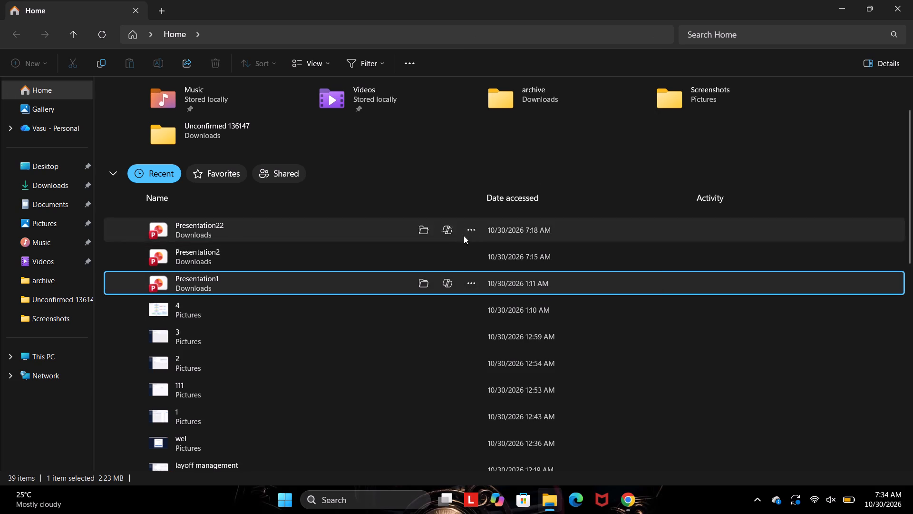
{"action": "left_click", "coordinate": [469, 255]}
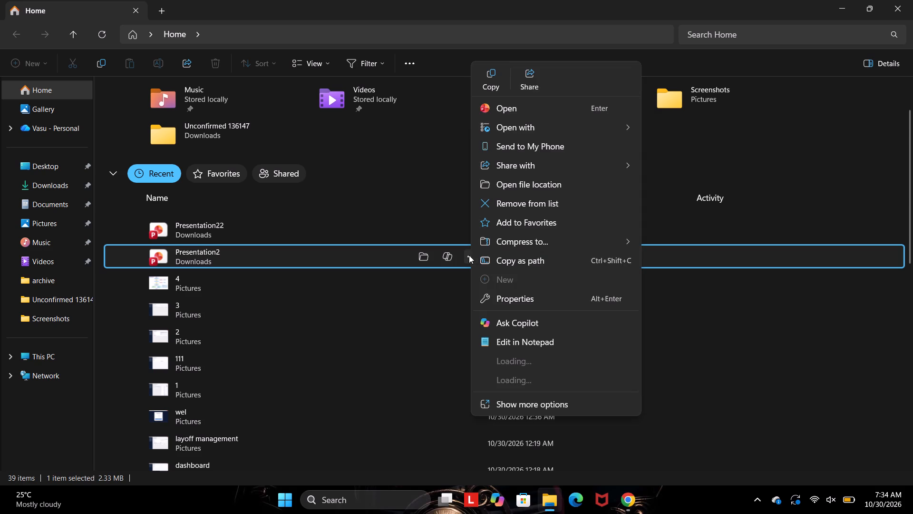
{"action": "left_click", "coordinate": [505, 199]}
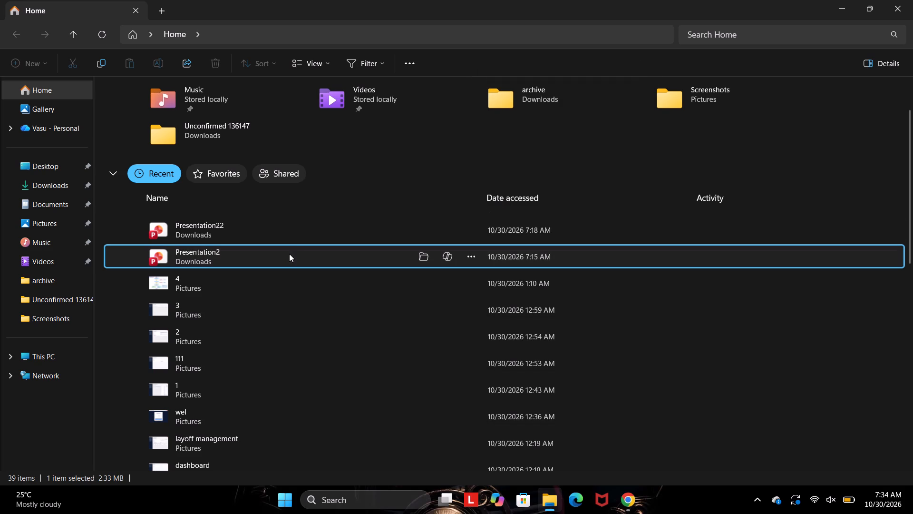
Open Presentation22 from the recent files list.
{"action": "left_click", "coordinate": [300, 235]}
{"action": "left_click", "coordinate": [300, 235]}
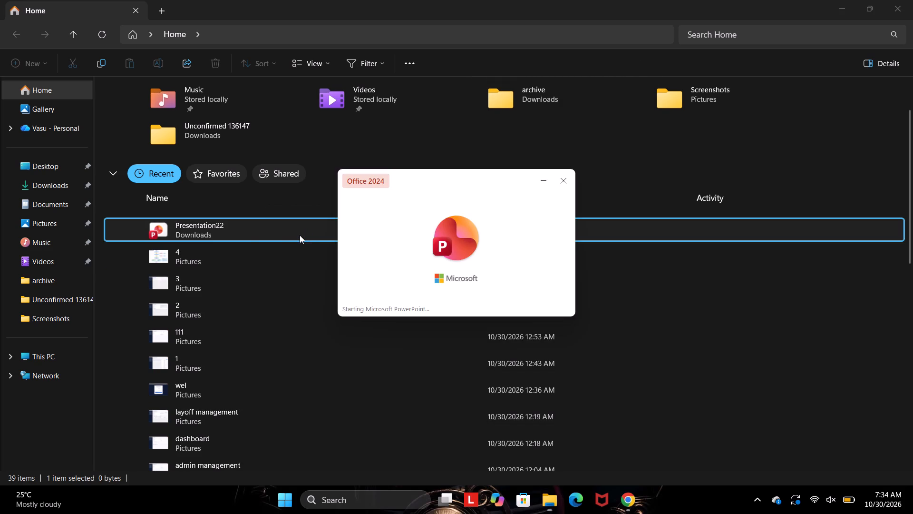
Look through the slides of Presentation22, including Technologies Used, Implementation & Modules and the admin module slides.
{"action": "scroll", "coordinate": [306, 233], "scroll_direction": "down", "scroll_amount": 2}
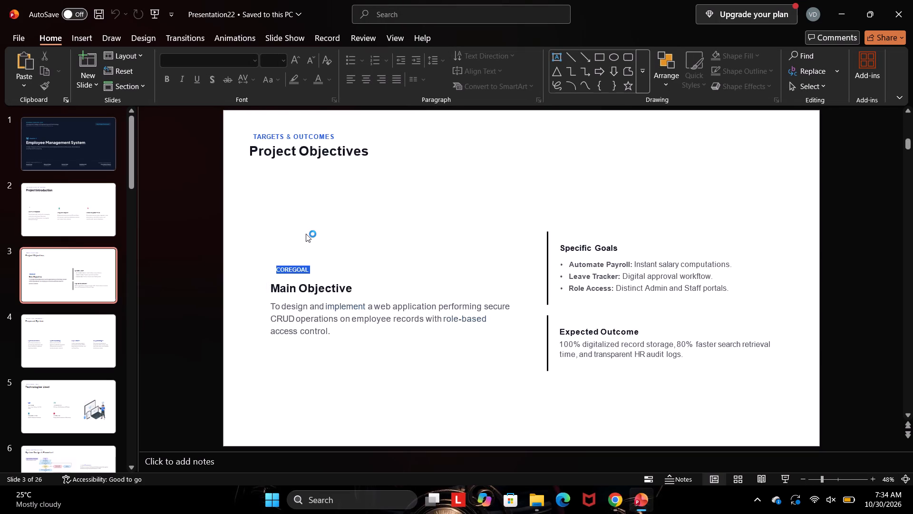
{"action": "scroll", "coordinate": [306, 234], "scroll_direction": "down", "scroll_amount": 1}
{"action": "scroll", "coordinate": [306, 234], "scroll_direction": "up", "scroll_amount": 1}
{"action": "left_click", "coordinate": [306, 234]}
{"action": "scroll", "coordinate": [306, 234], "scroll_direction": "up", "scroll_amount": 1}
{"action": "scroll", "coordinate": [306, 234], "scroll_direction": "down", "scroll_amount": 2}
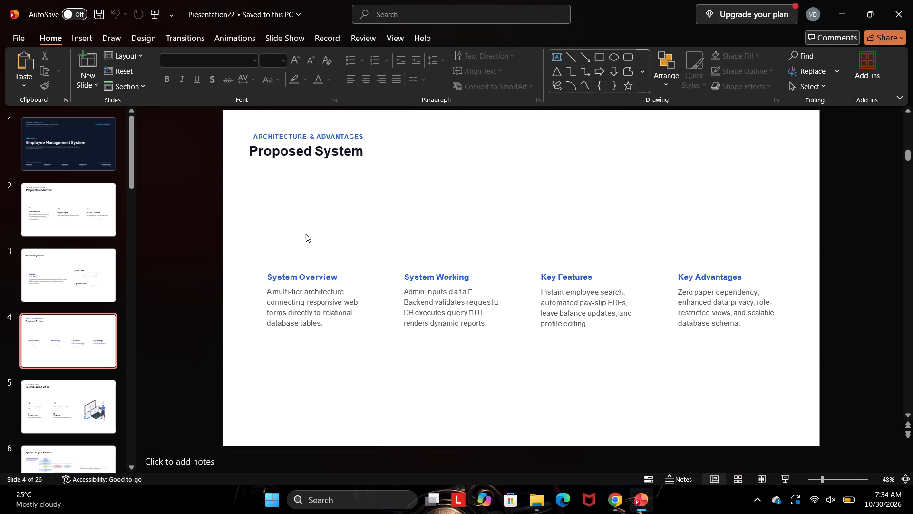
{"action": "scroll", "coordinate": [306, 234], "scroll_direction": "down", "scroll_amount": 2}
{"action": "scroll", "coordinate": [306, 234], "scroll_direction": "up", "scroll_amount": 1}
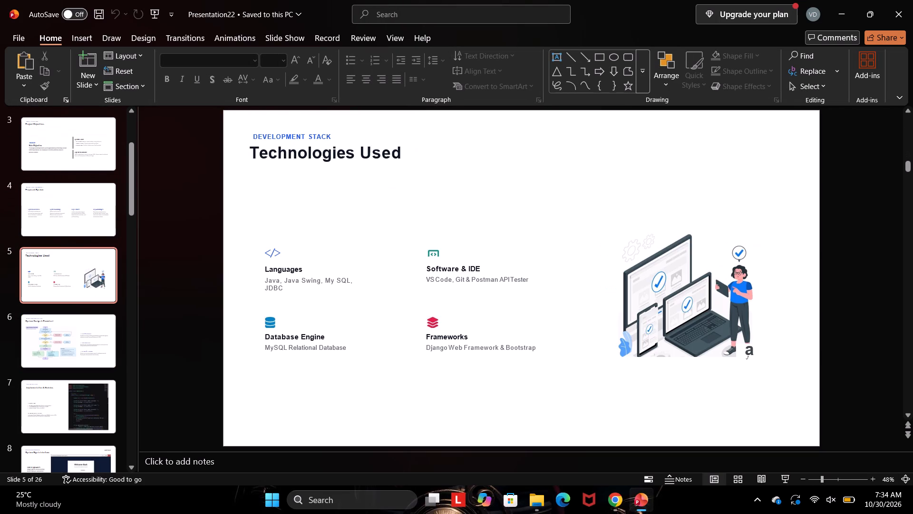
{"action": "scroll", "coordinate": [443, 242], "scroll_direction": "down", "scroll_amount": 2}
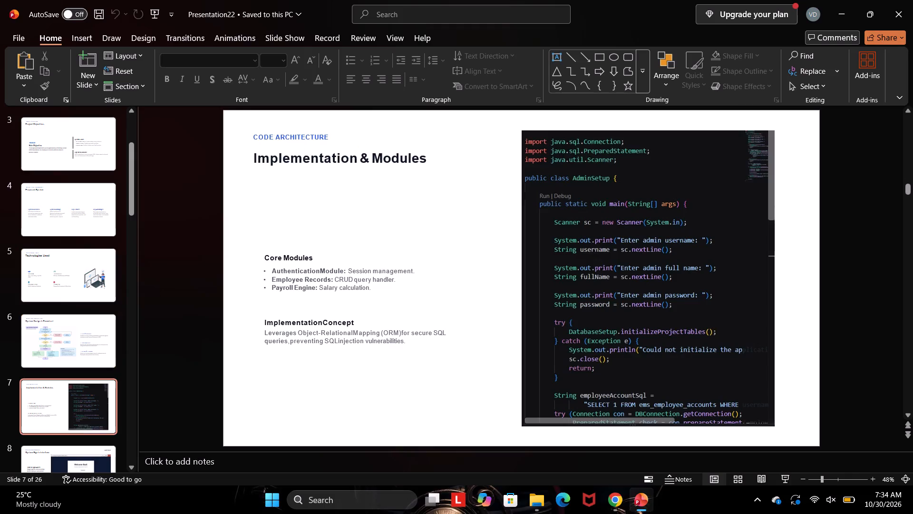
{"action": "scroll", "coordinate": [443, 246], "scroll_direction": "down", "scroll_amount": 2}
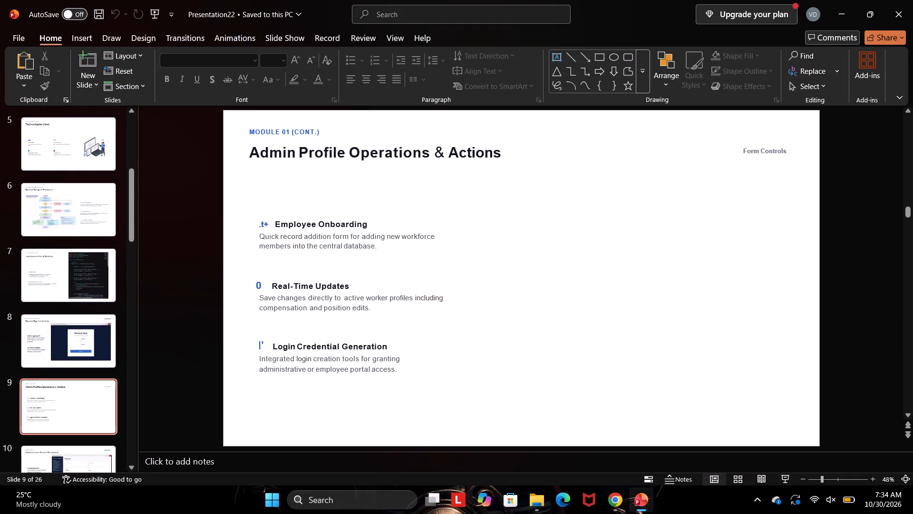
{"action": "scroll", "coordinate": [443, 246], "scroll_direction": "down", "scroll_amount": 4}
{"action": "scroll", "coordinate": [443, 246], "scroll_direction": "up", "scroll_amount": 4}
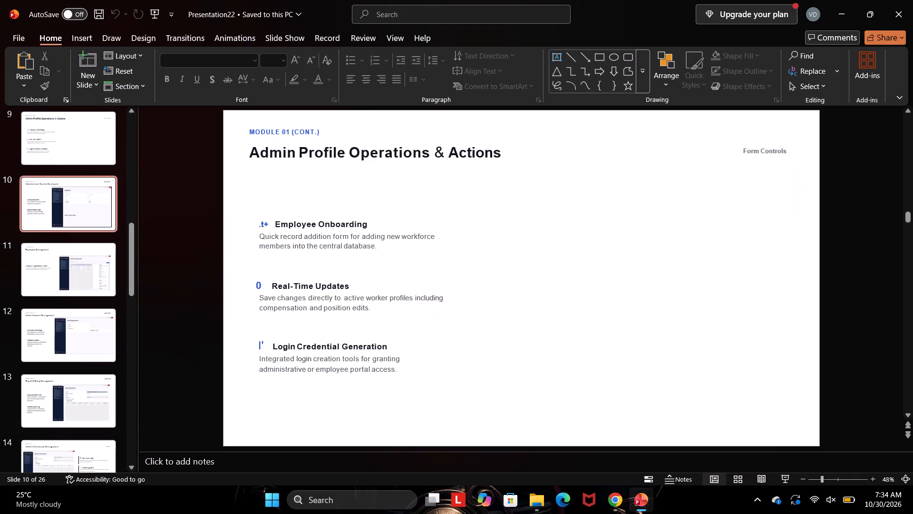
{"action": "scroll", "coordinate": [443, 246], "scroll_direction": "up", "scroll_amount": 7}
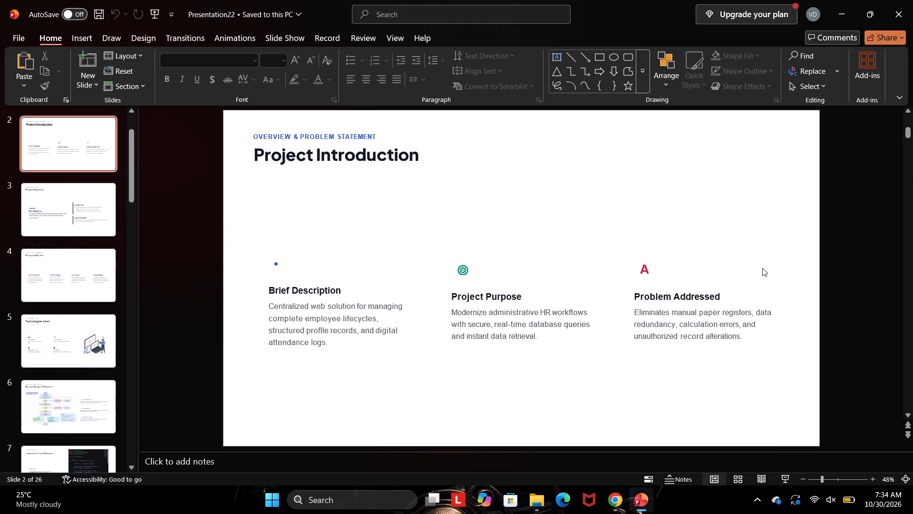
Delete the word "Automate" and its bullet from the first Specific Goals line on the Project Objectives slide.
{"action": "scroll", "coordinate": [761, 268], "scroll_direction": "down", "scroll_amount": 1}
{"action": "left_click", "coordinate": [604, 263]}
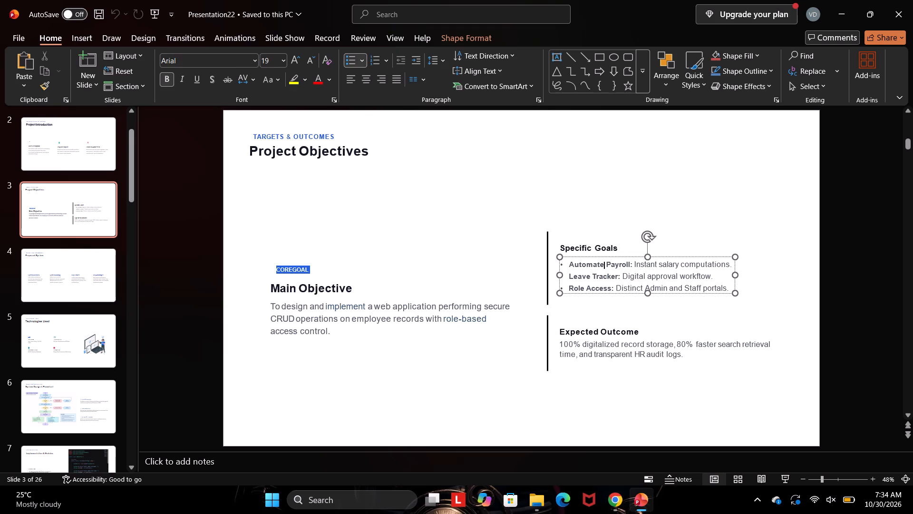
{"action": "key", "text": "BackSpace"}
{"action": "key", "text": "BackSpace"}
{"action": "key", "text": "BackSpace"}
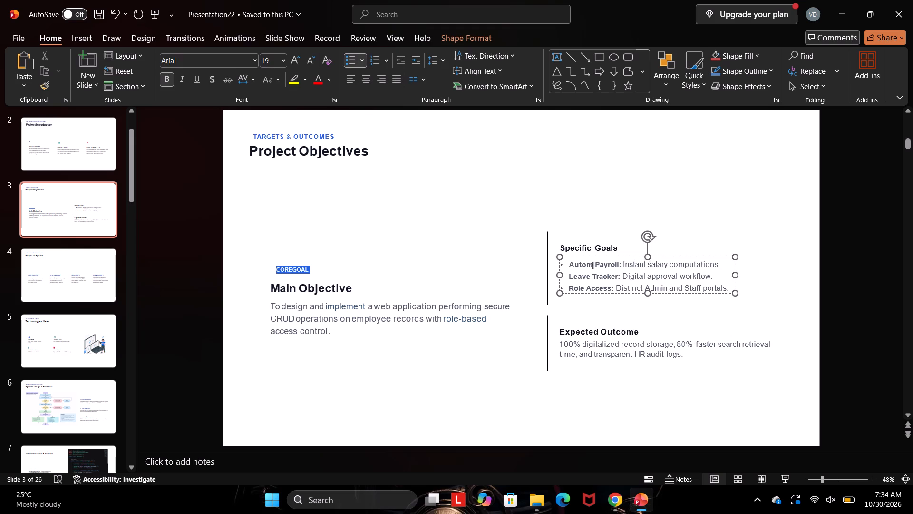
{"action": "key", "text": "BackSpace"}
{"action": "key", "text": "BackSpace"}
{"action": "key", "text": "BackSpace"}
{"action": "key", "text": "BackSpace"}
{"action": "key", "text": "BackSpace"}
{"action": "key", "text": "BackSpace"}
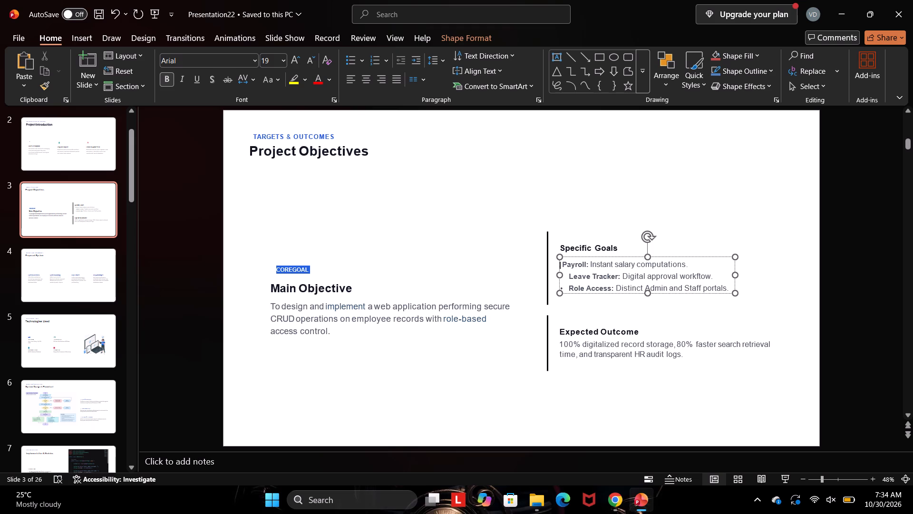
Close Presentation22 without saving the changes.
{"action": "left_click", "coordinate": [903, 6]}
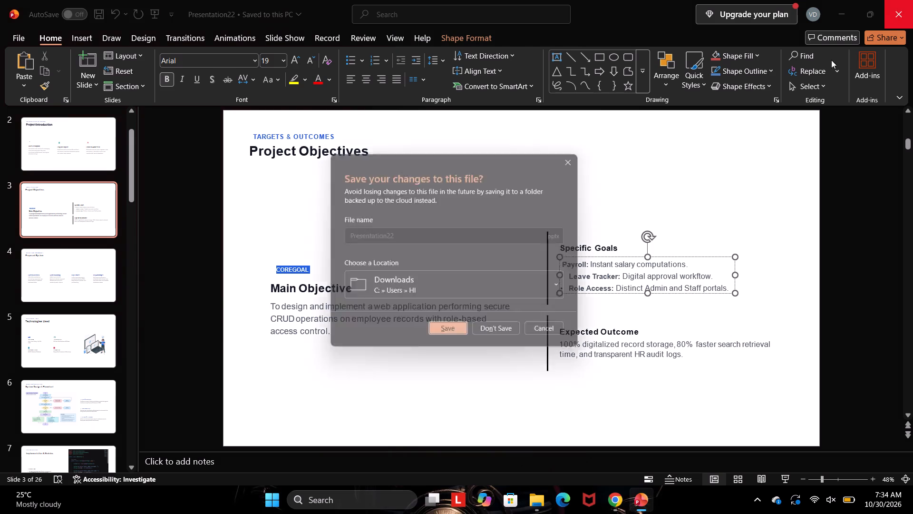
{"action": "left_click", "coordinate": [507, 337]}
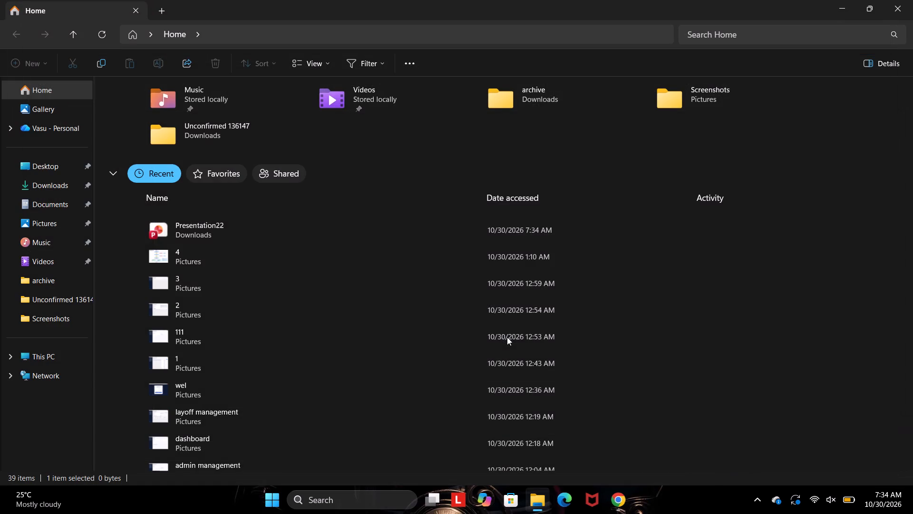
Reopen Presentation22 from the recent files list.
{"action": "left_click", "coordinate": [306, 217]}
{"action": "double_click", "coordinate": [307, 232]}
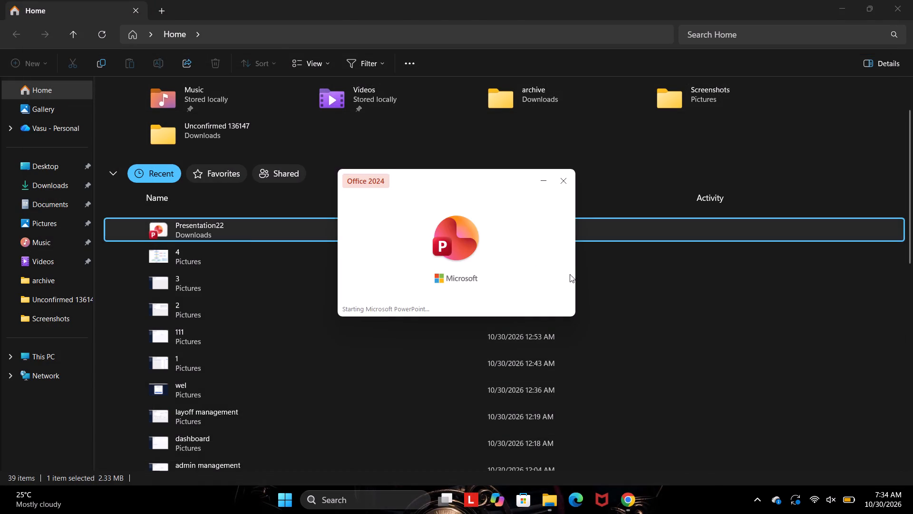
Delete the word "Automate" before "Payroll:" in the first Specific Goals bullet on the Project Objectives slide, keeping the bullet.
{"action": "scroll", "coordinate": [584, 280], "scroll_direction": "down", "scroll_amount": 6}
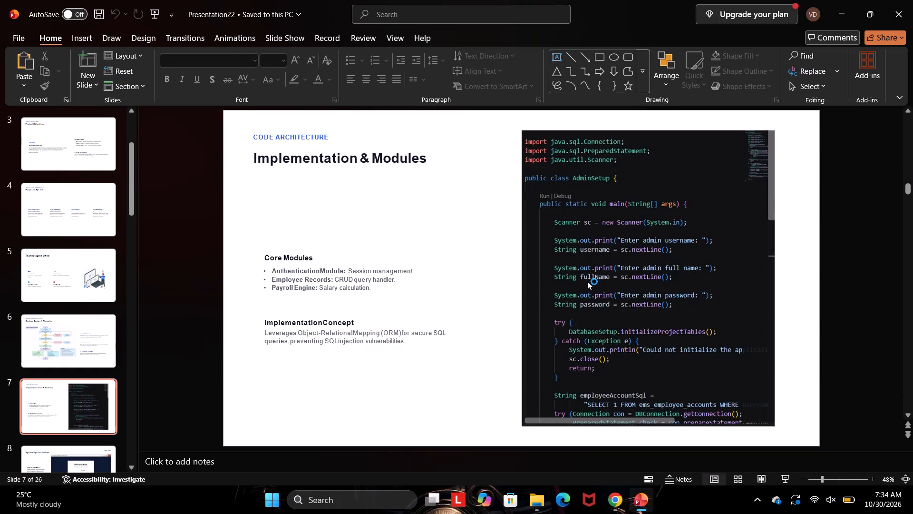
{"action": "scroll", "coordinate": [587, 281], "scroll_direction": "up", "scroll_amount": 4}
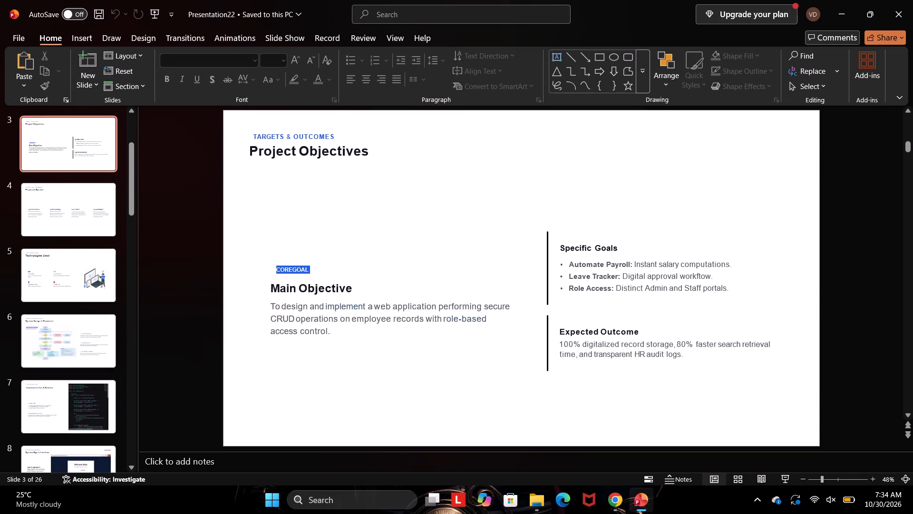
{"action": "left_click", "coordinate": [605, 267]}
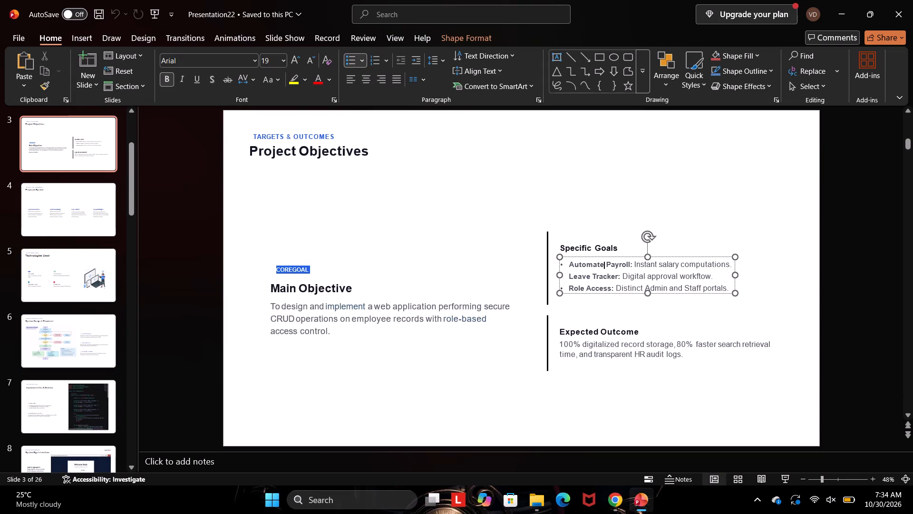
{"action": "key", "text": "BackSpace"}
{"action": "key", "text": "BackSpace"}
{"action": "key", "text": "BackSpace"}
{"action": "key", "text": "BackSpace"}
{"action": "key", "text": "BackSpace"}
{"action": "key", "text": "BackSpace"}
{"action": "key", "text": "BackSpace"}
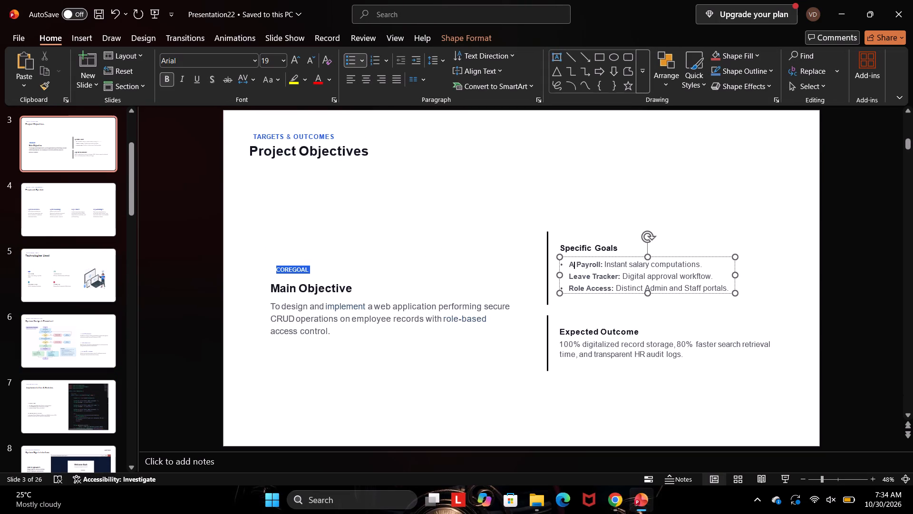
{"action": "key", "text": "BackSpace"}
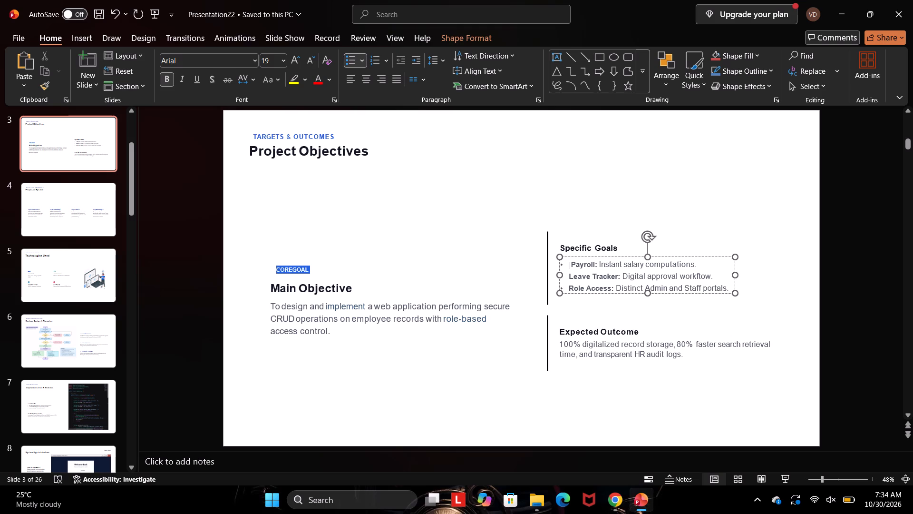
{"action": "key", "text": "Right"}
{"action": "key", "text": "BackSpace"}
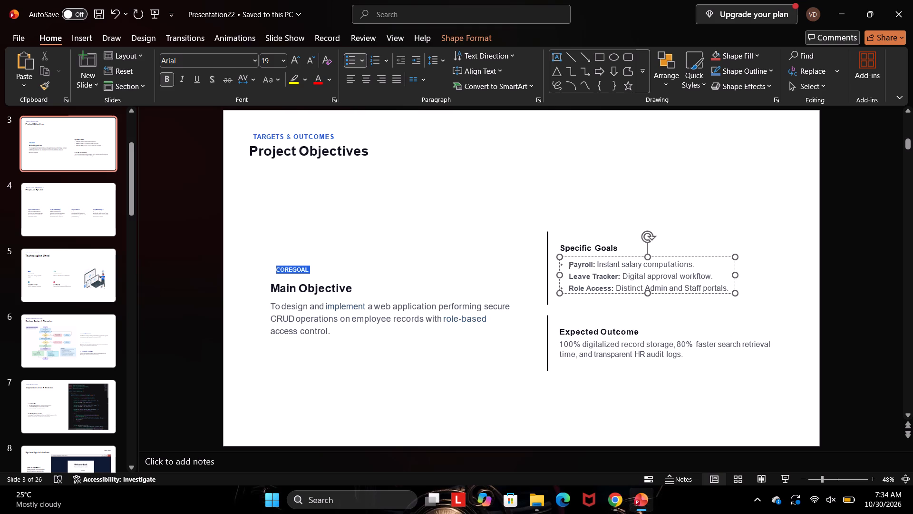
Delete the word "automated" before "pay-slip PDFs" in the Key Features text on the Proposed System slide.
{"action": "scroll", "coordinate": [603, 271], "scroll_direction": "down", "scroll_amount": 2}
{"action": "scroll", "coordinate": [602, 272], "scroll_direction": "up", "scroll_amount": 1}
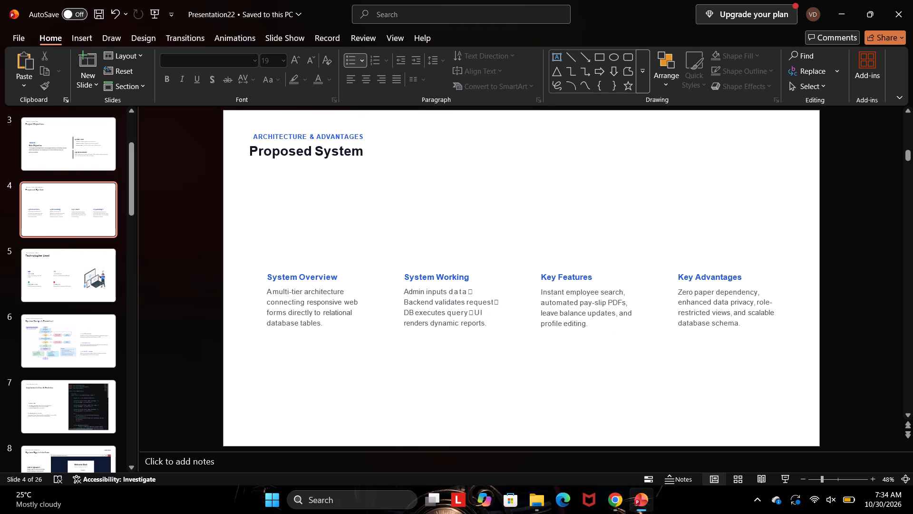
{"action": "left_click", "coordinate": [579, 302]}
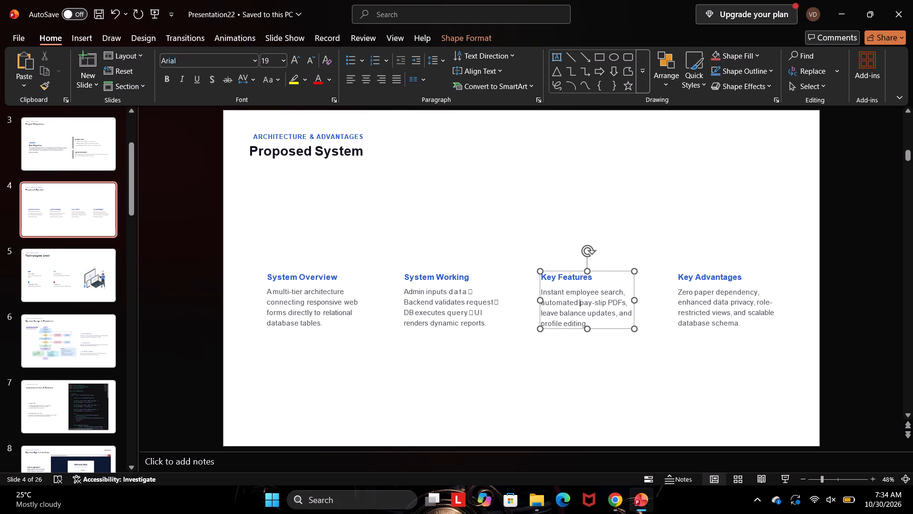
{"action": "key", "text": "Left"}
{"action": "key", "text": "BackSpace"}
{"action": "key", "text": "BackSpace"}
{"action": "key", "text": "BackSpace"}
{"action": "key", "text": "BackSpace"}
{"action": "key", "text": "BackSpace"}
{"action": "key", "text": "BackSpace"}
{"action": "key", "text": "BackSpace"}
{"action": "key", "text": "BackSpace"}
{"action": "key", "text": "BackSpace"}
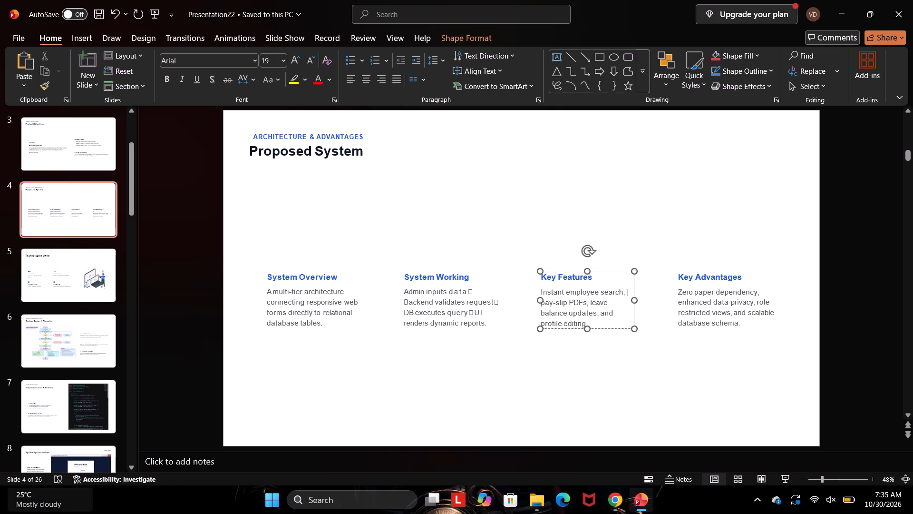
Delete the words "Centralized web solution" from the start of the Brief Description text on the Project Introduction slide.
{"action": "scroll", "coordinate": [10, 513], "scroll_direction": "up", "scroll_amount": 5}
{"action": "scroll", "coordinate": [518, 400], "scroll_direction": "up", "scroll_amount": 4}
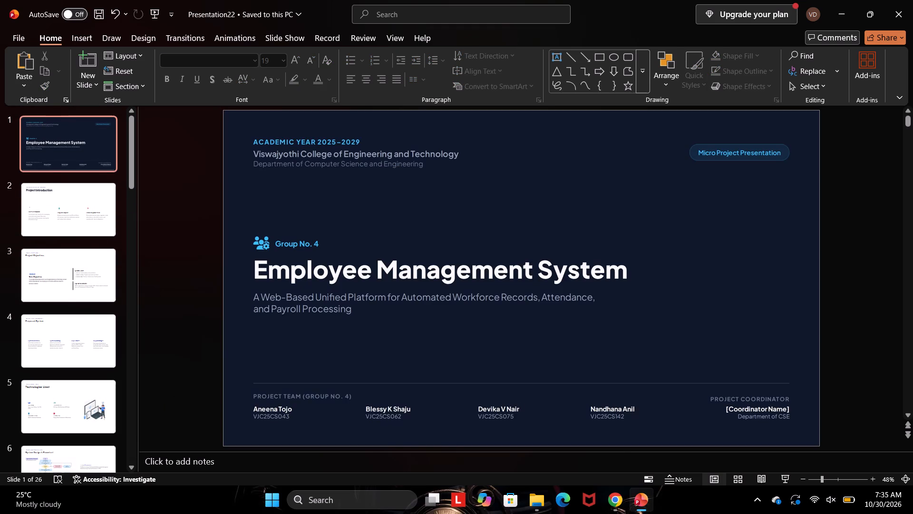
{"action": "scroll", "coordinate": [436, 298], "scroll_direction": "down", "scroll_amount": 1}
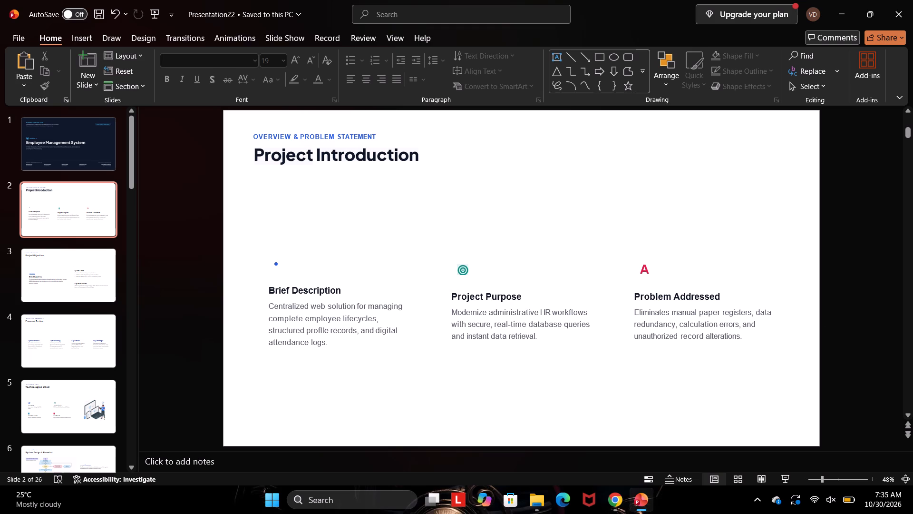
{"action": "left_click", "coordinate": [355, 307]}
{"action": "key", "text": "BackSpace"}
{"action": "key", "text": "BackSpace"}
{"action": "key", "text": "BackSpace"}
{"action": "key", "text": "BackSpace"}
{"action": "key", "text": "BackSpace"}
{"action": "key", "text": "BackSpace"}
{"action": "key", "text": "BackSpace"}
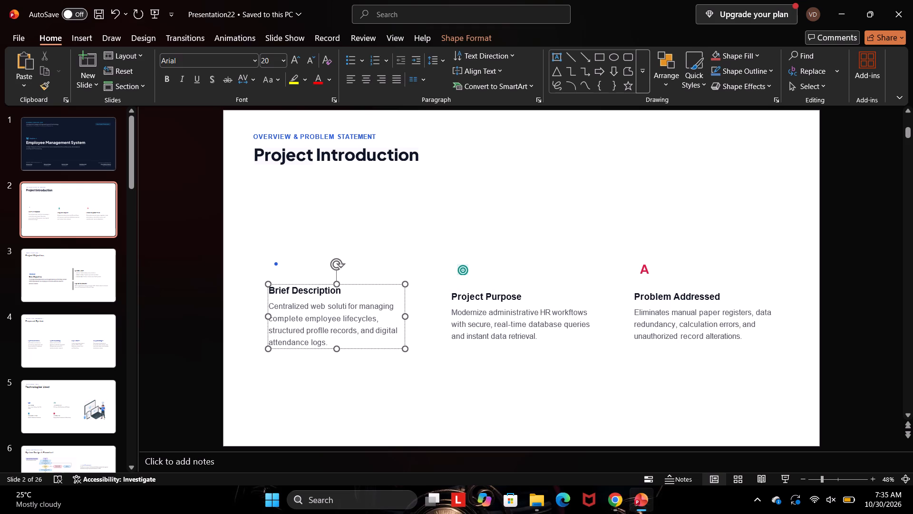
{"action": "key", "text": "BackSpace"}
{"action": "key", "text": "BackSpace"}
{"action": "key", "text": "BackSpace"}
{"action": "key", "text": "BackSpace"}
{"action": "key", "text": "BackSpace"}
{"action": "key", "text": "BackSpace"}
{"action": "key", "text": "BackSpace"}
{"action": "key", "text": "BackSpace"}
{"action": "key", "text": "BackSpace"}
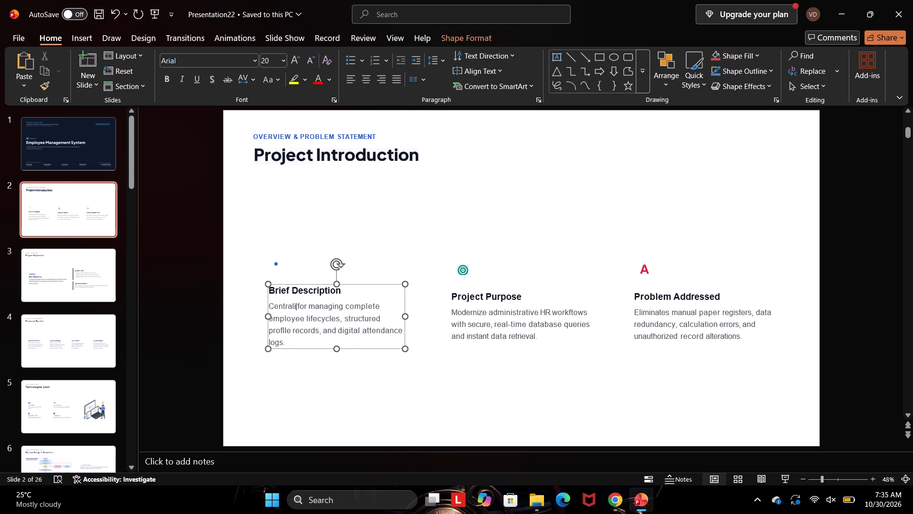
{"action": "key", "text": "BackSpace"}
{"action": "key", "text": "BackSpace"}
{"action": "key", "text": "BackSpace"}
{"action": "key", "text": "BackSpace"}
{"action": "key", "text": "BackSpace"}
{"action": "key", "text": "BackSpace"}
{"action": "key", "text": "BackSpace"}
{"action": "key", "text": "BackSpace"}
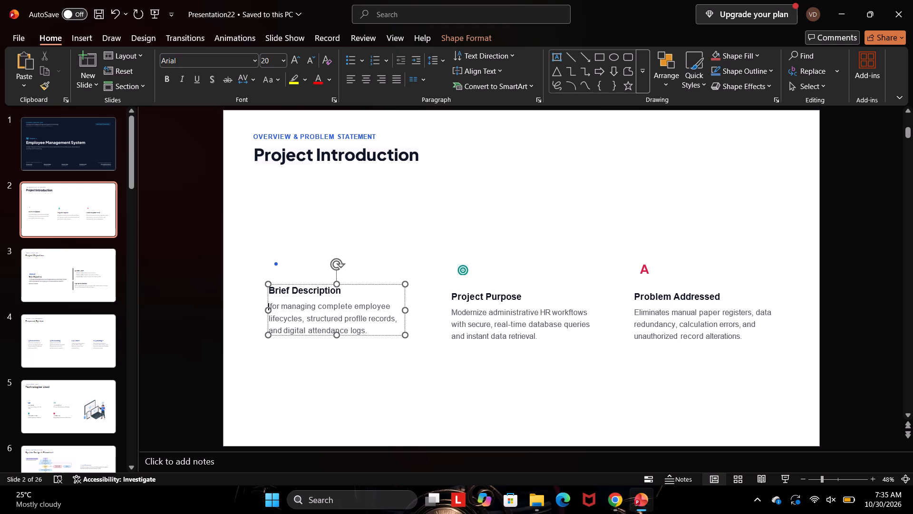
Insert "Java desktop application" before "for managing" in the Brief Description text.
{"action": "key", "text": "shift+j"}
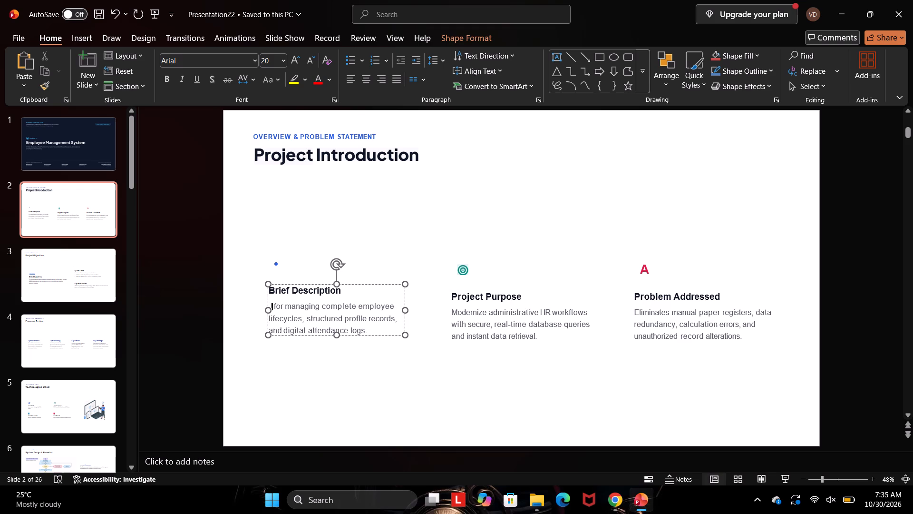
{"action": "type", "text": "ava"}
{"action": "key", "text": "space"}
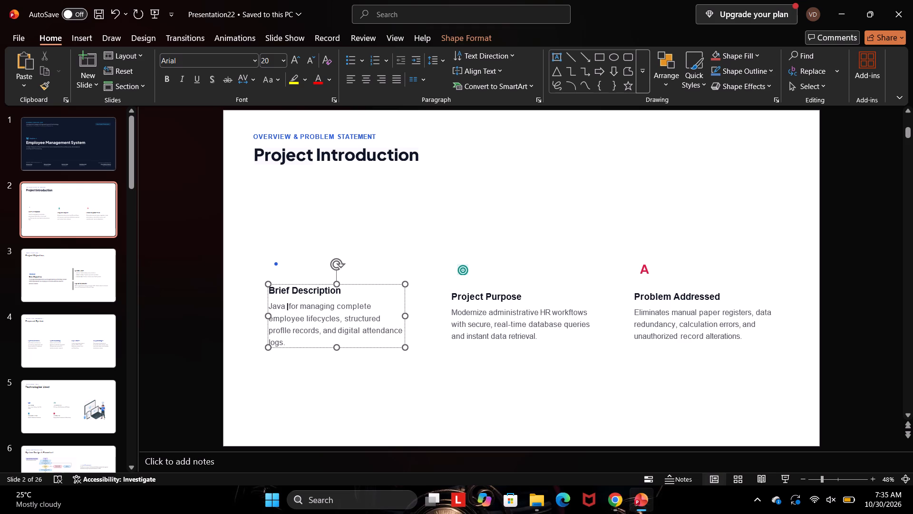
{"action": "type", "text": "Des"}
{"action": "type", "text": "ktop"}
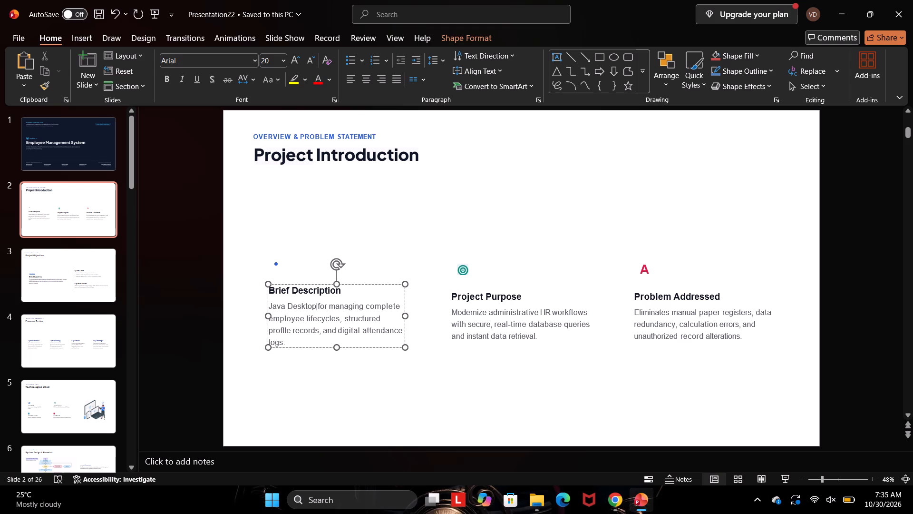
{"action": "key", "text": "Left"}
{"action": "key", "text": "Left"}
{"action": "key", "text": "Left"}
{"action": "key", "text": "Left"}
{"action": "key", "text": "Left"}
{"action": "key", "text": "Left"}
{"action": "key", "text": "BackSpace"}
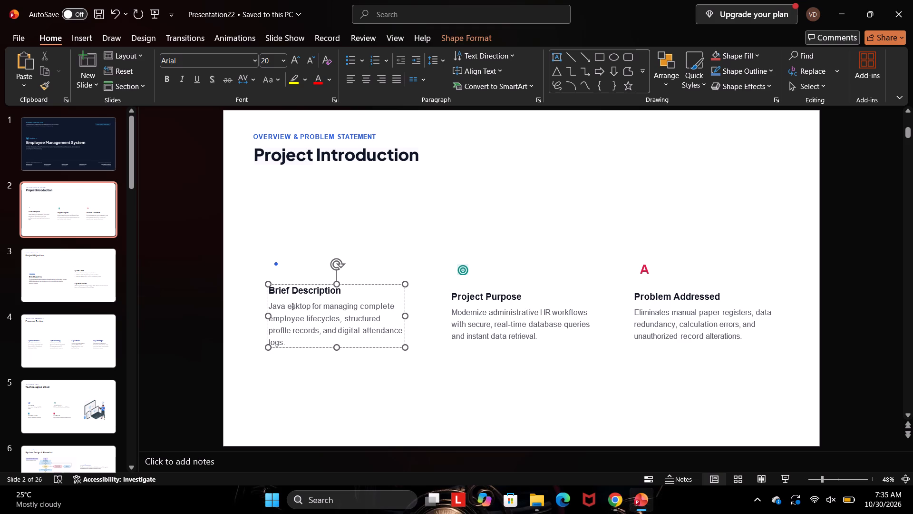
{"action": "key", "text": "d"}
{"action": "key", "text": "Right"}
{"action": "key", "text": "Right"}
{"action": "key", "text": "Right"}
{"action": "key", "text": "Right"}
{"action": "key", "text": "Right"}
{"action": "key", "text": "Right"}
{"action": "key", "text": "space"}
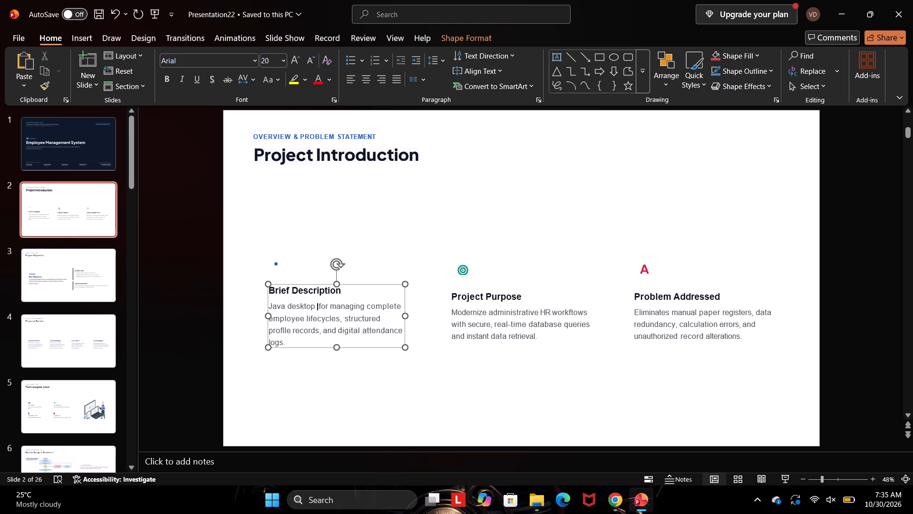
{"action": "type", "text": "application"}
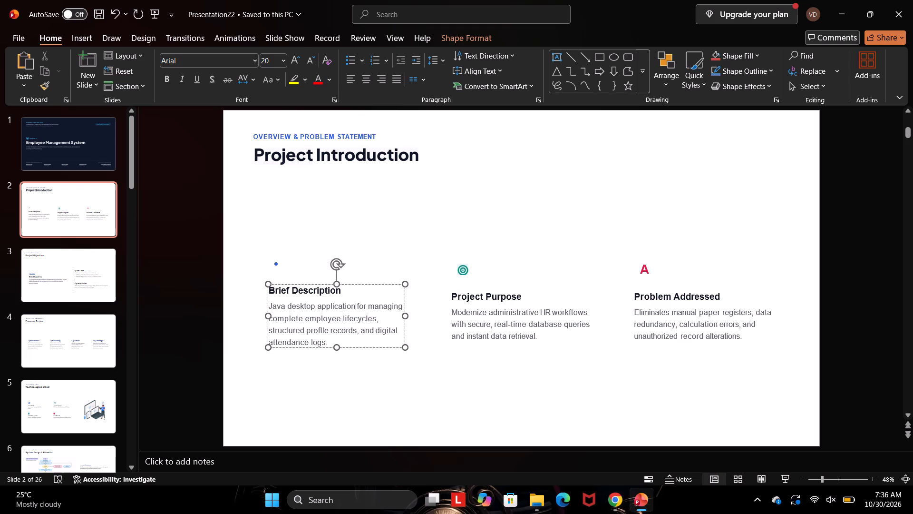
Replace "web" with "Java Swing" before "application" in the Main Objective text on the Project Objectives slide.
{"action": "scroll", "coordinate": [481, 360], "scroll_direction": "down", "scroll_amount": 1}
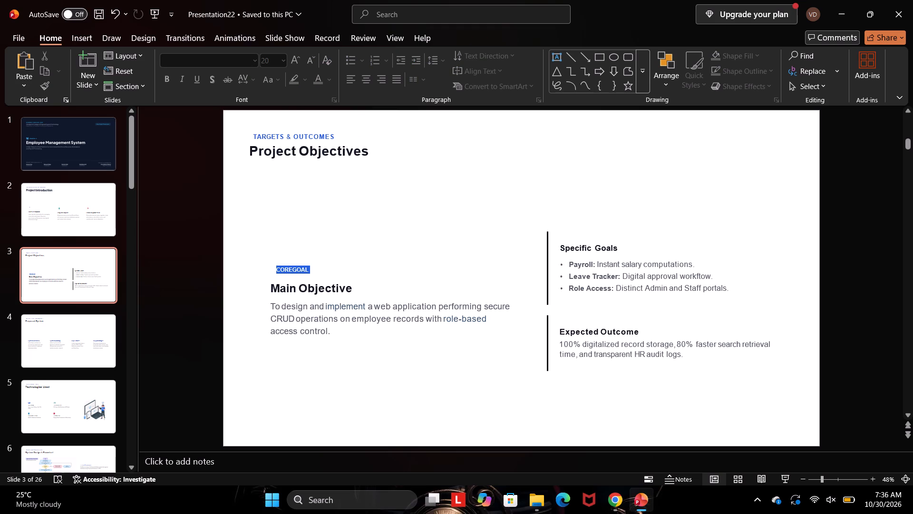
{"action": "left_click", "coordinate": [390, 306]}
{"action": "key", "text": "BackSpace"}
{"action": "key", "text": "BackSpace"}
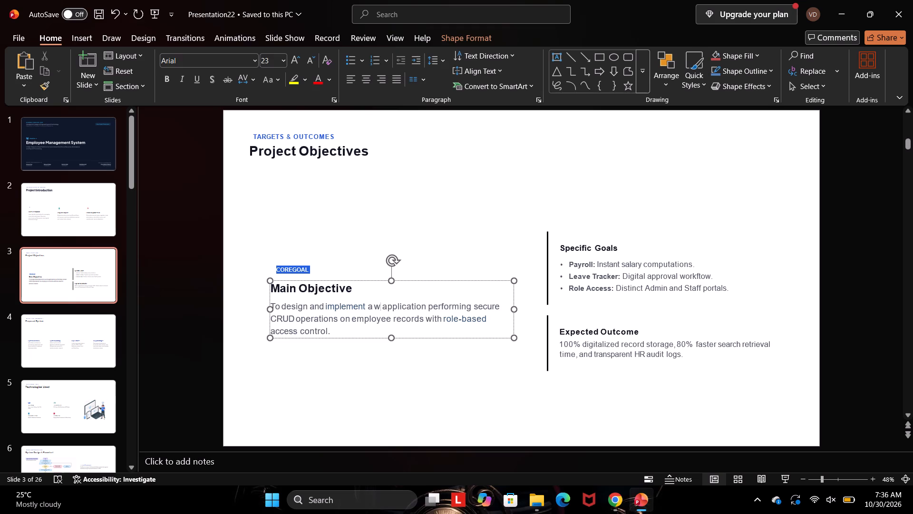
{"action": "key", "text": "BackSpace"}
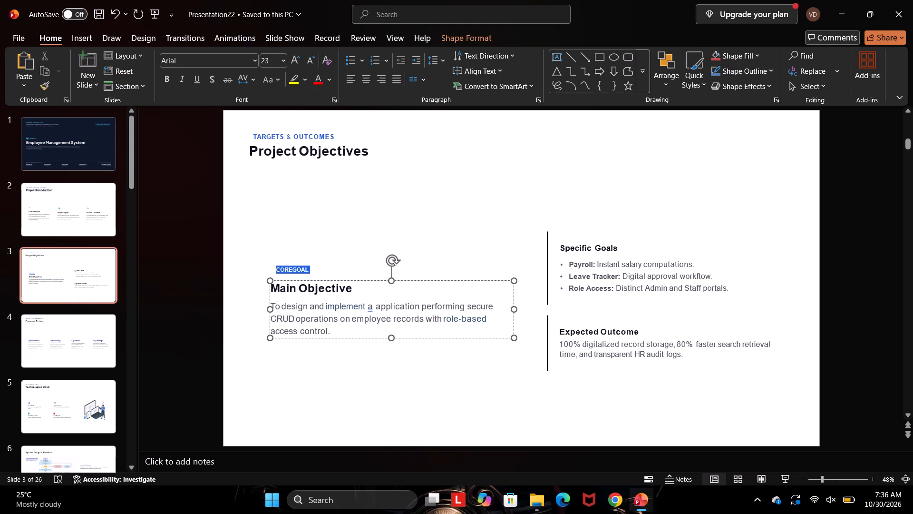
{"action": "key", "text": "shift+j"}
{"action": "type", "text": "ava"}
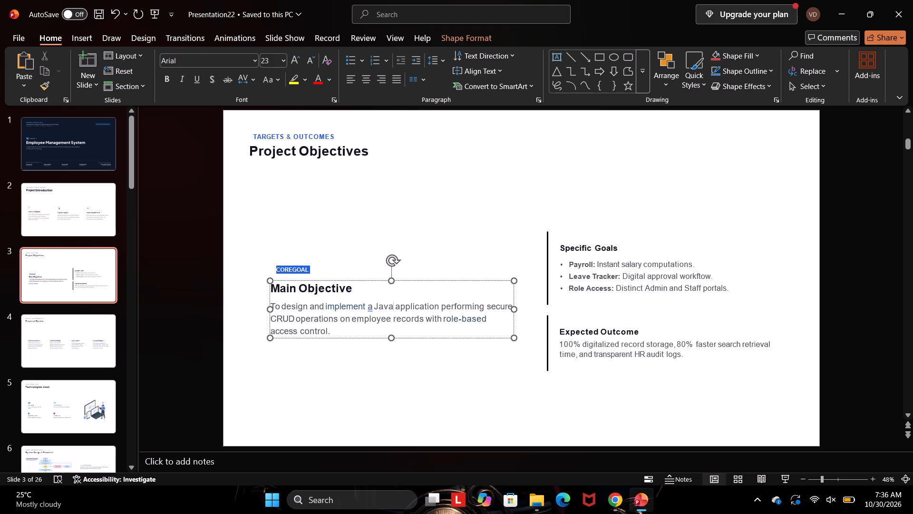
{"action": "key", "text": "space"}
{"action": "type", "text": "Swing"}
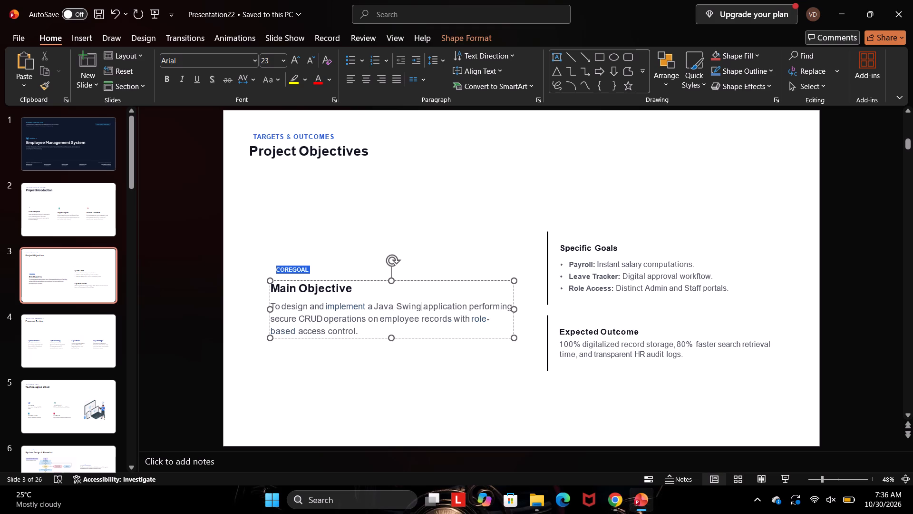
{"action": "key", "text": "space"}
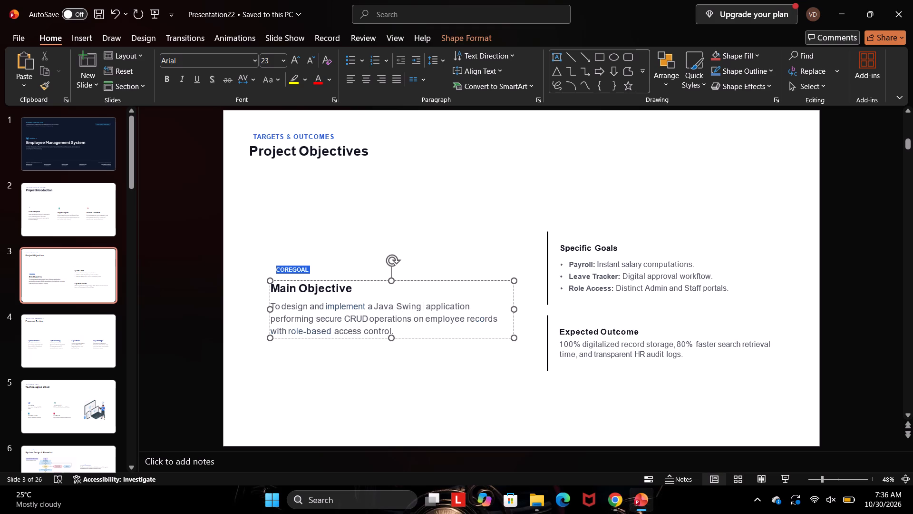
{"action": "key", "text": "BackSpace"}
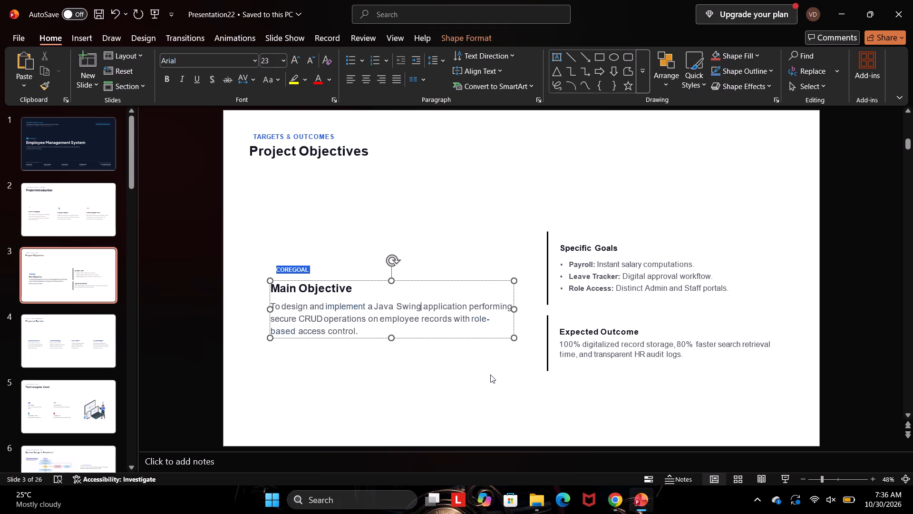
{"action": "left_click", "coordinate": [491, 375]}
Replace "responsive web forms" with "Java Swing GUI" in the System Overview text on the Proposed System slide.
{"action": "scroll", "coordinate": [491, 330], "scroll_direction": "up", "scroll_amount": 1}
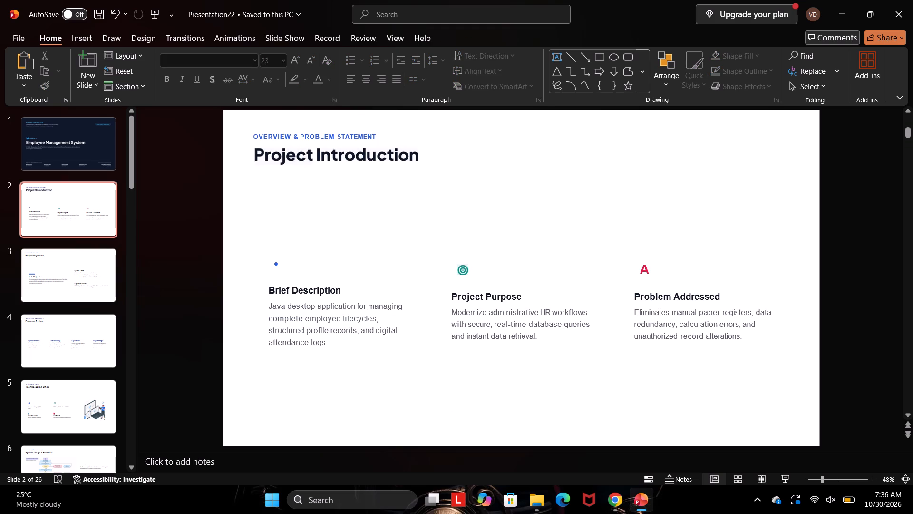
{"action": "scroll", "coordinate": [491, 331], "scroll_direction": "down", "scroll_amount": 1}
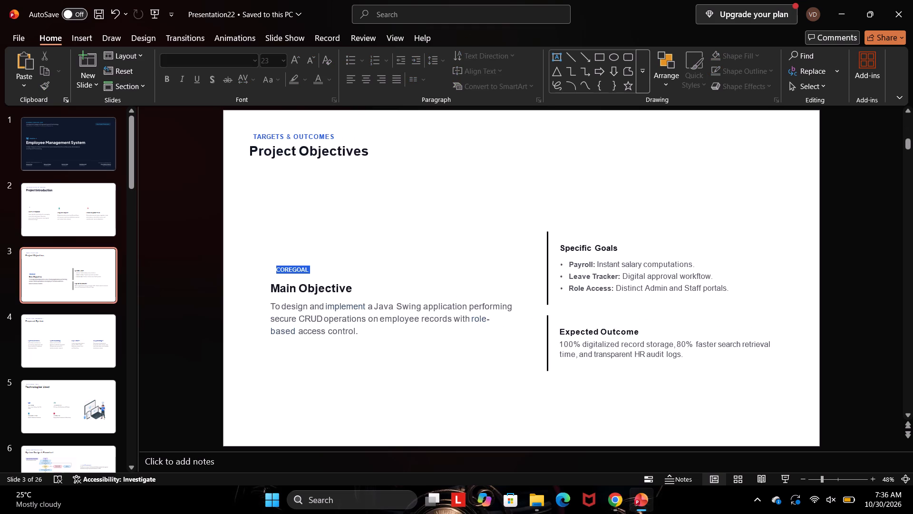
{"action": "scroll", "coordinate": [491, 331], "scroll_direction": "down", "scroll_amount": 1}
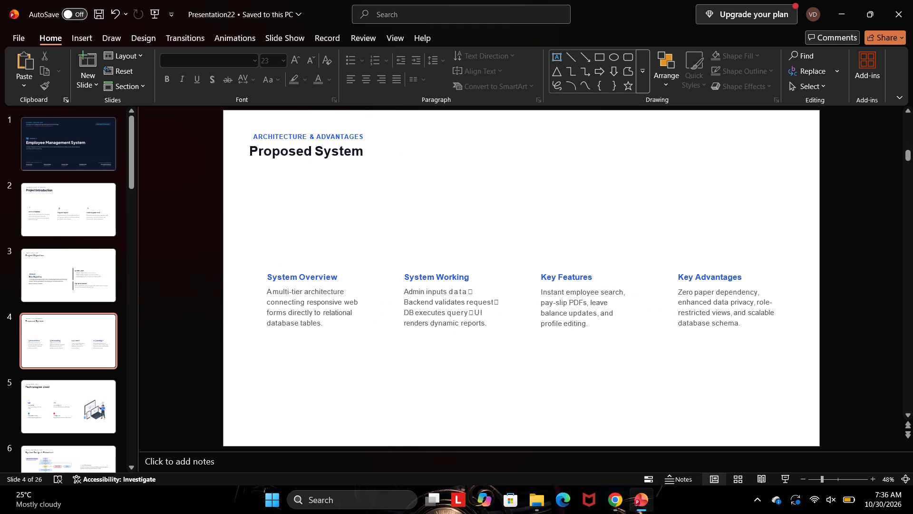
{"action": "left_click", "coordinate": [286, 312]}
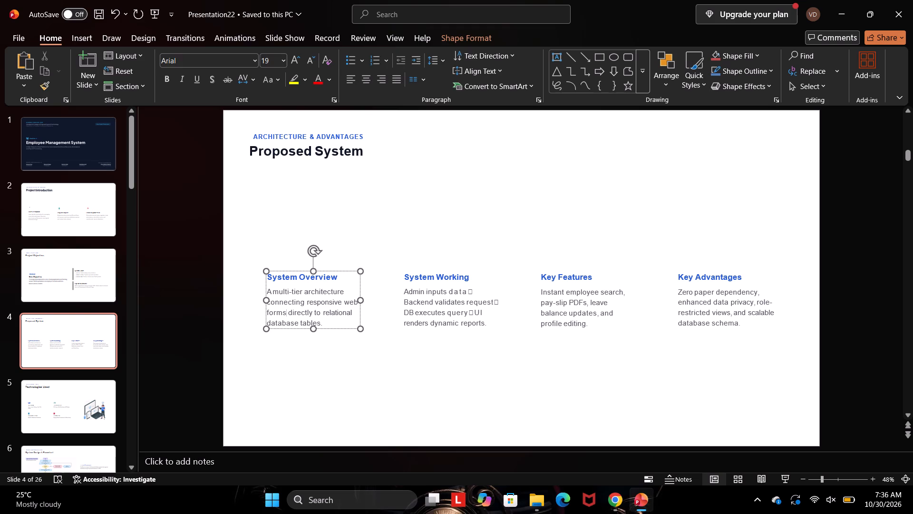
{"action": "key", "text": "BackSpace"}
{"action": "key", "text": "BackSpace"}
{"action": "key", "text": "BackSpace"}
{"action": "key", "text": "BackSpace"}
{"action": "key", "text": "BackSpace"}
{"action": "key", "text": "BackSpace"}
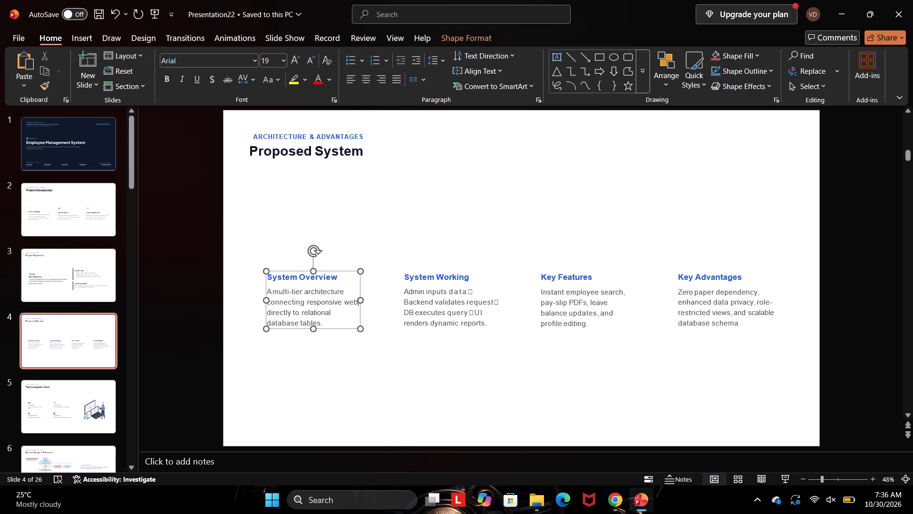
{"action": "key", "text": "BackSpace"}
{"action": "key", "text": "BackSpace"}
{"action": "key", "text": "BackSpace"}
{"action": "key", "text": "BackSpace"}
{"action": "key", "text": "BackSpace"}
{"action": "key", "text": "BackSpace"}
{"action": "key", "text": "BackSpace"}
{"action": "key", "text": "BackSpace"}
{"action": "key", "text": "BackSpace"}
{"action": "key", "text": "BackSpace"}
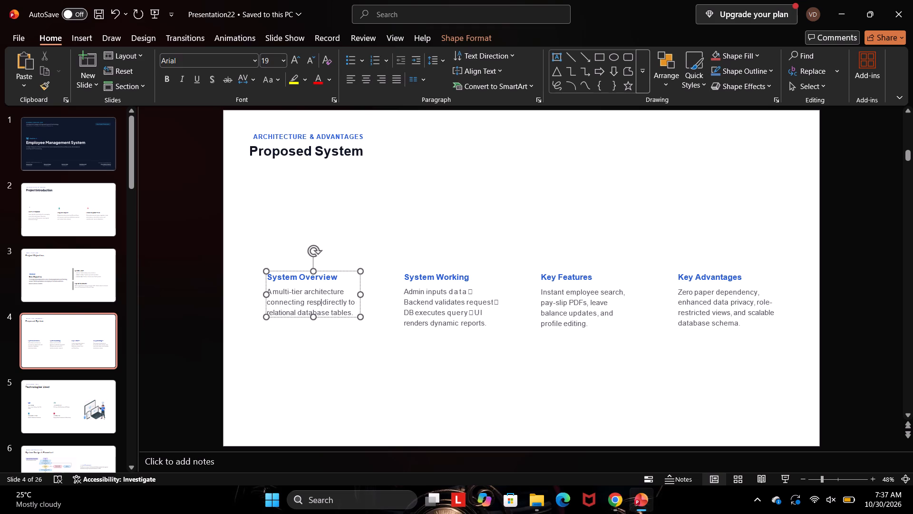
{"action": "key", "text": "BackSpace"}
{"action": "key", "text": "BackSpace"}
{"action": "key", "text": "BackSpace"}
{"action": "key", "text": "BackSpace"}
{"action": "type", "text": "Ja"}
{"action": "type", "text": "va"}
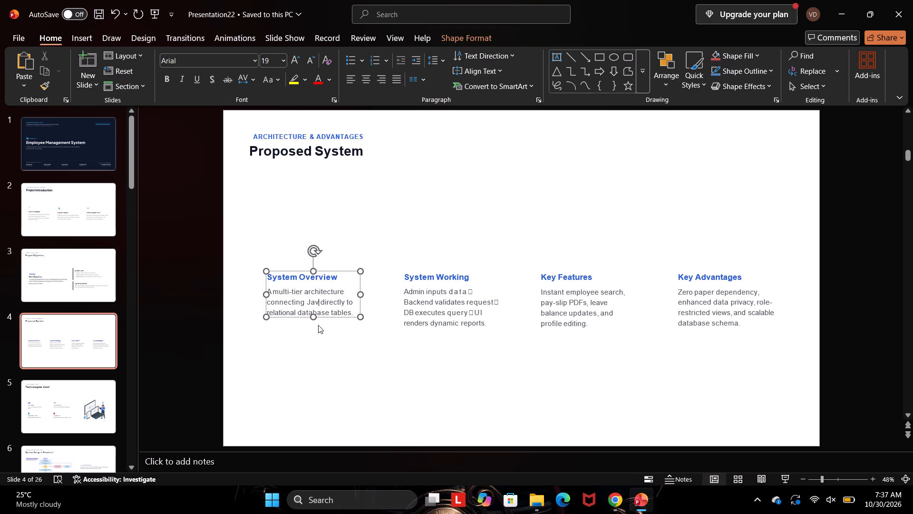
{"action": "key", "text": "space"}
{"action": "type", "text": "Swing"}
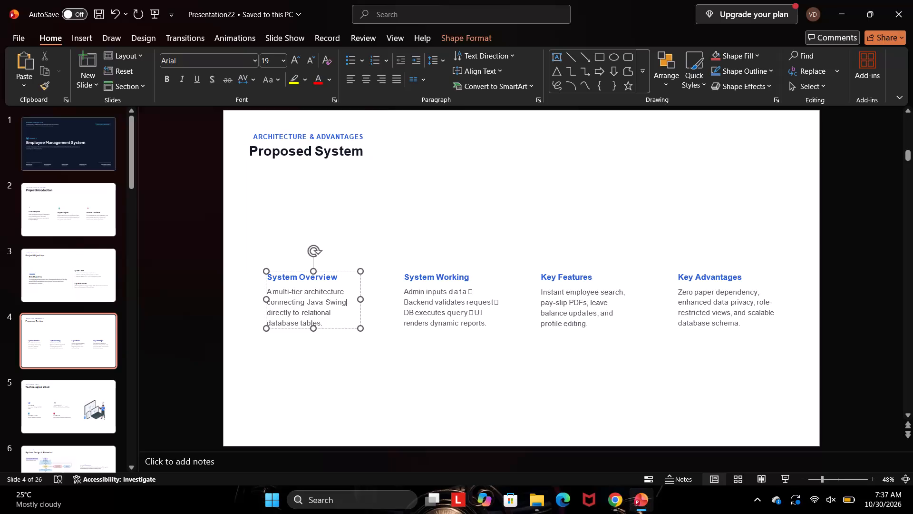
{"action": "key", "text": "space"}
{"action": "type", "text": "GUI"}
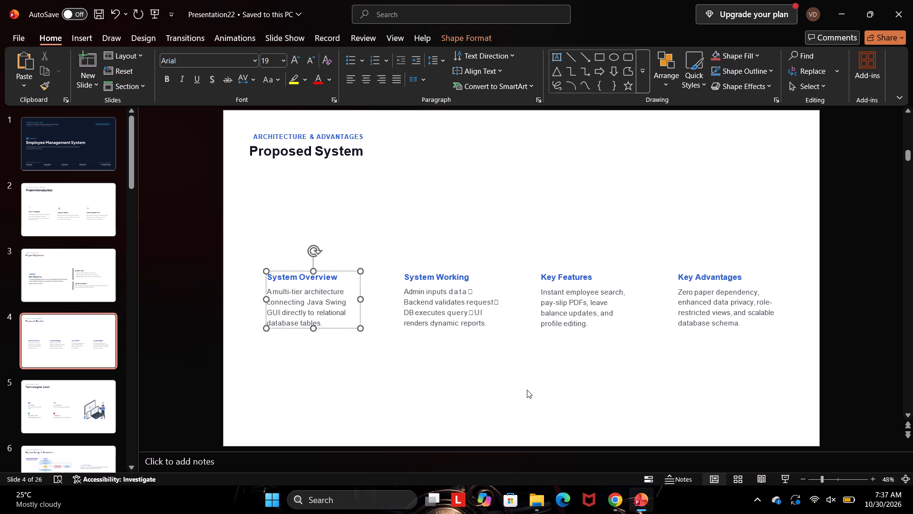
Append ", VS Code,MySQL" after "JDBC" in the Languages text on the Technologies Used slide.
{"action": "scroll", "coordinate": [527, 390], "scroll_direction": "down", "scroll_amount": 2}
{"action": "scroll", "coordinate": [527, 390], "scroll_direction": "up", "scroll_amount": 1}
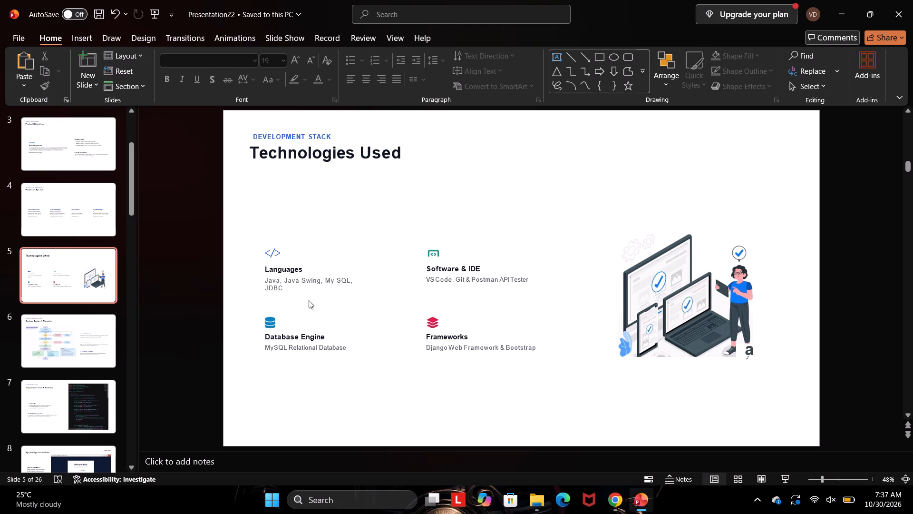
{"action": "left_click", "coordinate": [290, 284]}
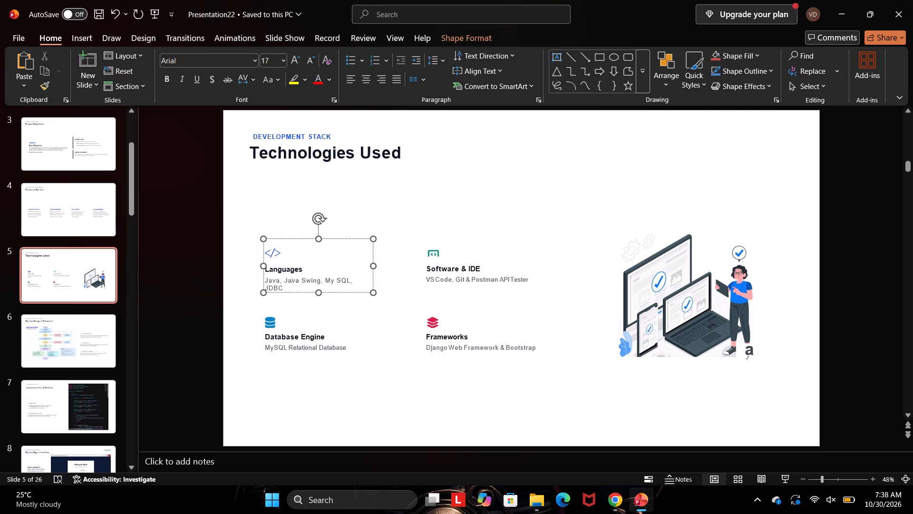
{"action": "left_click", "coordinate": [295, 285]}
{"action": "key", "text": "comma"}
{"action": "key", "text": "space"}
{"action": "type", "text": "VS"}
{"action": "key", "text": "space"}
{"action": "type", "text": "Code"}
{"action": "key", "text": "comma"}
{"action": "type", "text": "My"}
{"action": "key", "text": "space"}
{"action": "type", "text": "SQL"}
{"action": "key", "text": "Left"}
{"action": "key", "text": "Left"}
{"action": "key", "text": "Left"}
{"action": "key", "text": "BackSpace"}
Remove the space in "My SQL" after "Java Swing" in the Languages text so it reads "MySQL".
{"action": "key", "text": "Up"}
{"action": "key", "text": "Right"}
{"action": "key", "text": "Right"}
{"action": "key", "text": "Right"}
{"action": "key", "text": "BackSpace"}
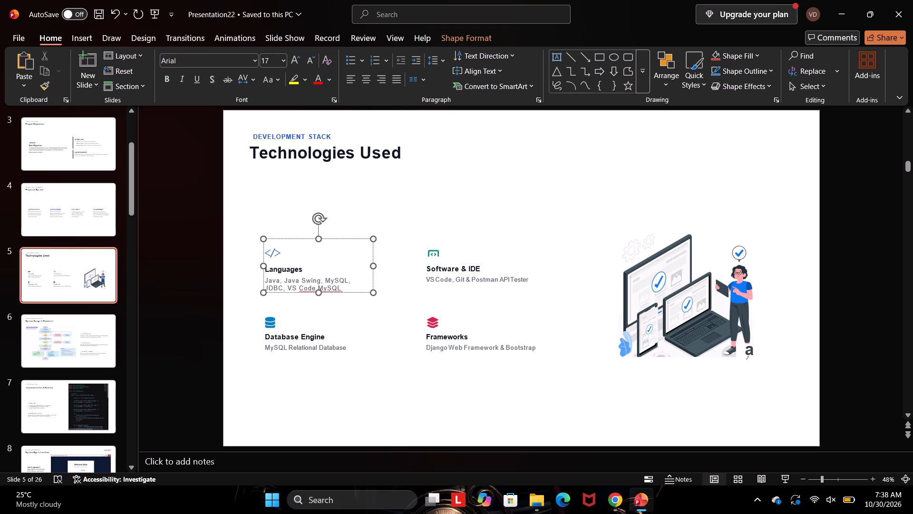
Add "Workbench" after the final "MySQL" in the Languages text.
{"action": "key", "text": "Down"}
{"action": "key", "text": "Right"}
{"action": "key", "text": "space"}
{"action": "type", "text": "Workbench"}
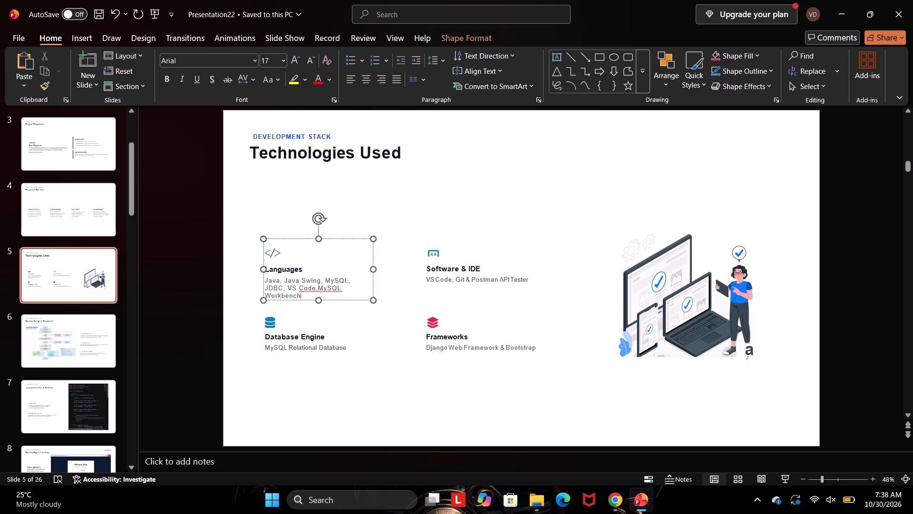
{"action": "left_click", "coordinate": [435, 164]}
{"action": "left_click", "coordinate": [422, 203]}
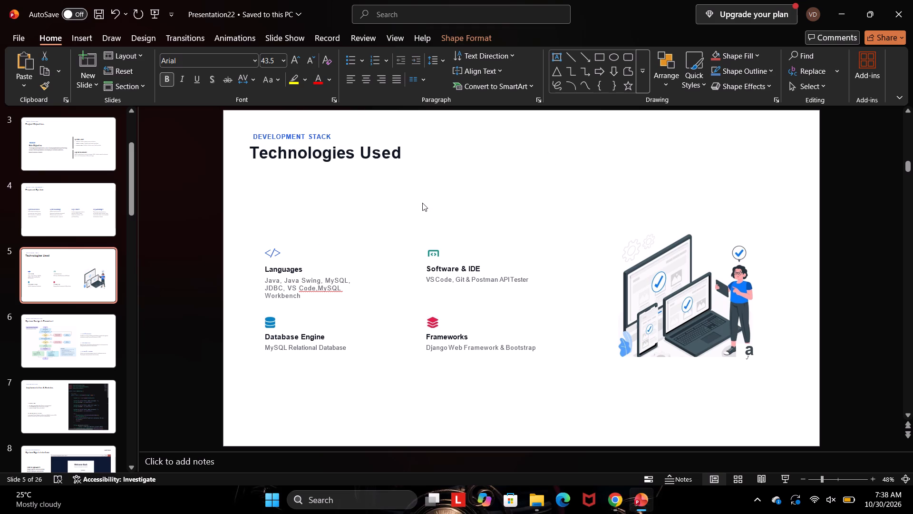
Review the wording on the title, Project Introduction and Project Objectives slides.
{"action": "scroll", "coordinate": [423, 203], "scroll_direction": "up", "scroll_amount": 4}
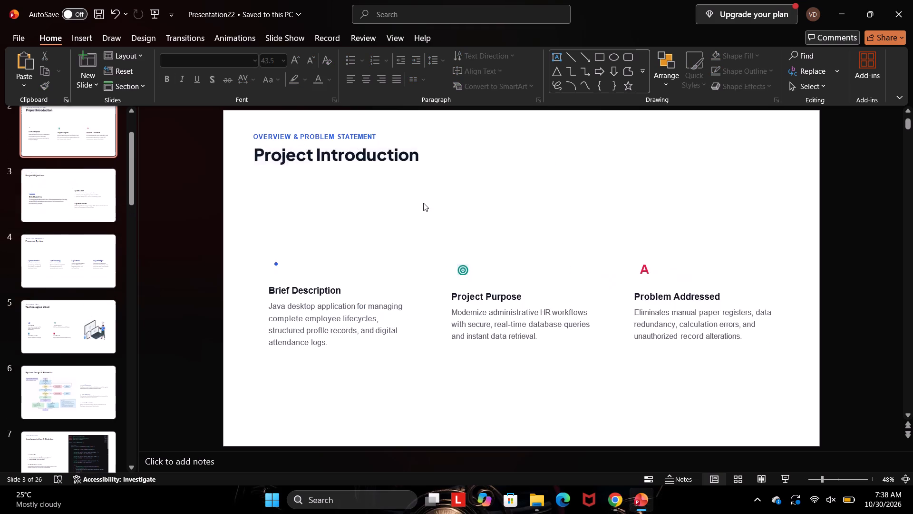
{"action": "scroll", "coordinate": [423, 203], "scroll_direction": "up", "scroll_amount": 2}
{"action": "scroll", "coordinate": [423, 203], "scroll_direction": "down", "scroll_amount": 1}
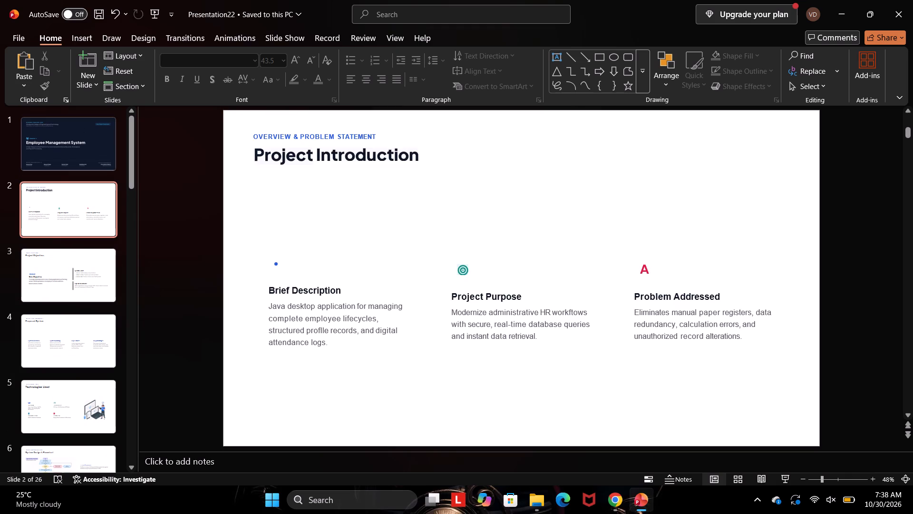
{"action": "scroll", "coordinate": [423, 203], "scroll_direction": "down", "scroll_amount": 1}
{"action": "scroll", "coordinate": [423, 203], "scroll_direction": "up", "scroll_amount": 2}
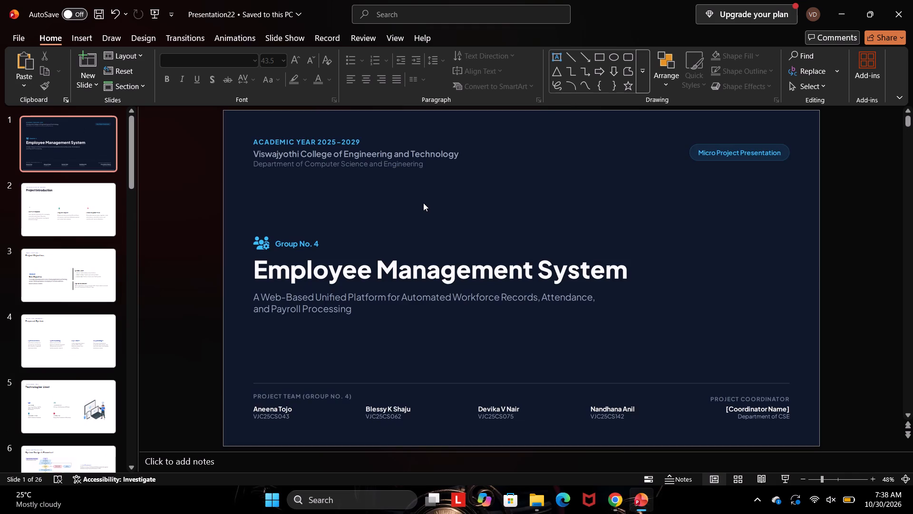
{"action": "scroll", "coordinate": [423, 203], "scroll_direction": "down", "scroll_amount": 2}
{"action": "scroll", "coordinate": [423, 203], "scroll_direction": "up", "scroll_amount": 1}
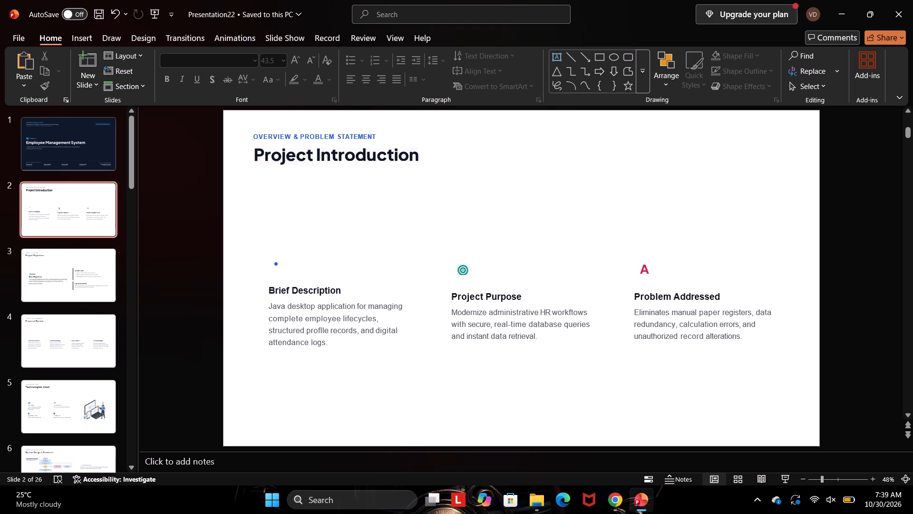
{"action": "scroll", "coordinate": [464, 346], "scroll_direction": "down", "scroll_amount": 1}
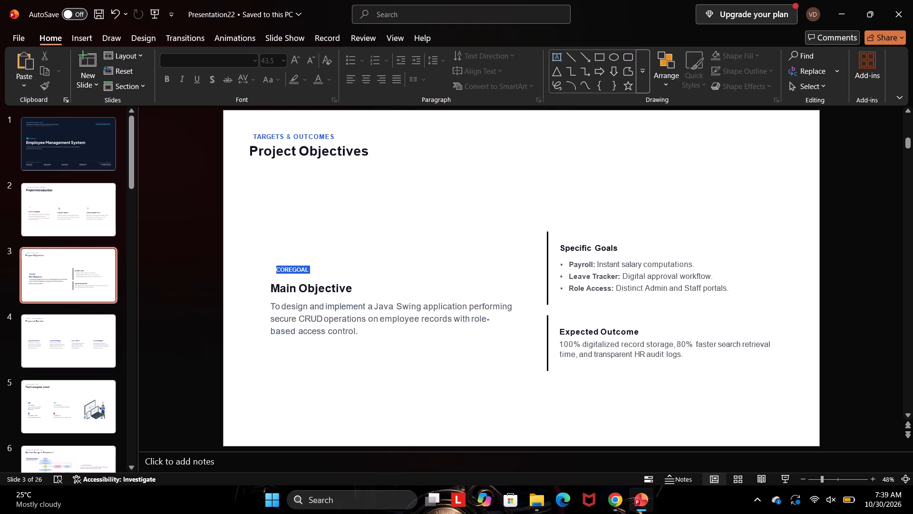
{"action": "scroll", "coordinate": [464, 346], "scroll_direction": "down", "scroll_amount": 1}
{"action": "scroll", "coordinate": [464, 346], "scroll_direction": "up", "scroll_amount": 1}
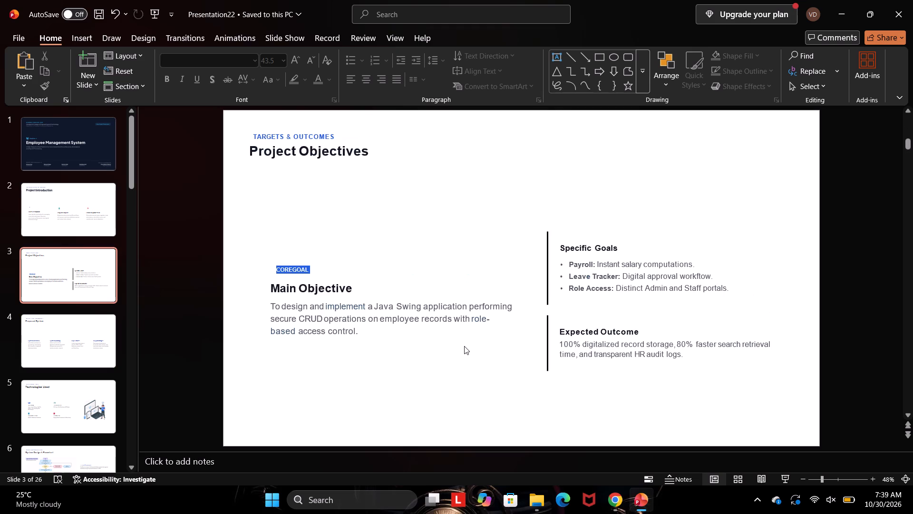
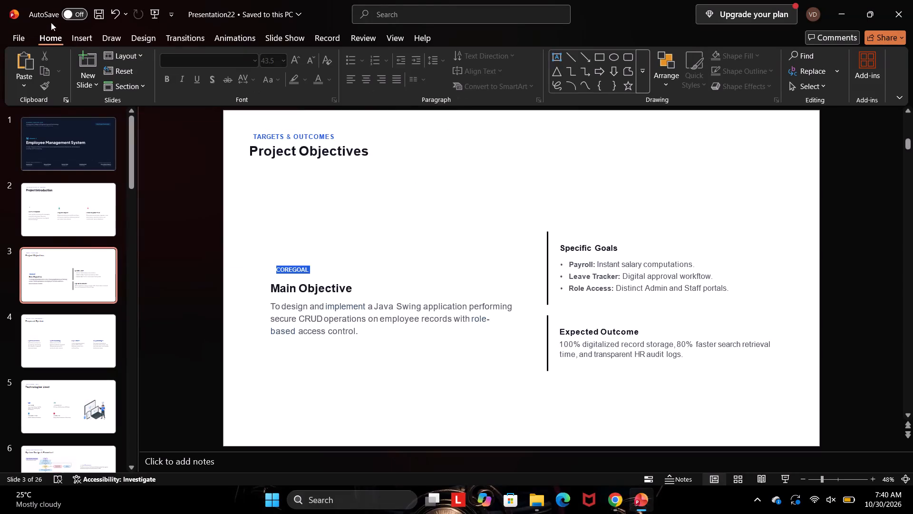
Turn on AutoSave for the presentation by uploading it to the personal OneDrive.
{"action": "left_click", "coordinate": [69, 11]}
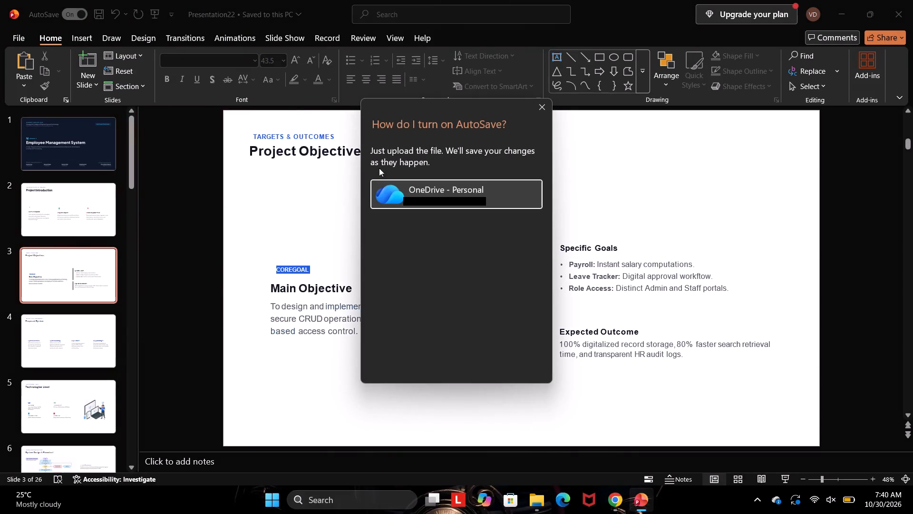
{"action": "left_click", "coordinate": [404, 192]}
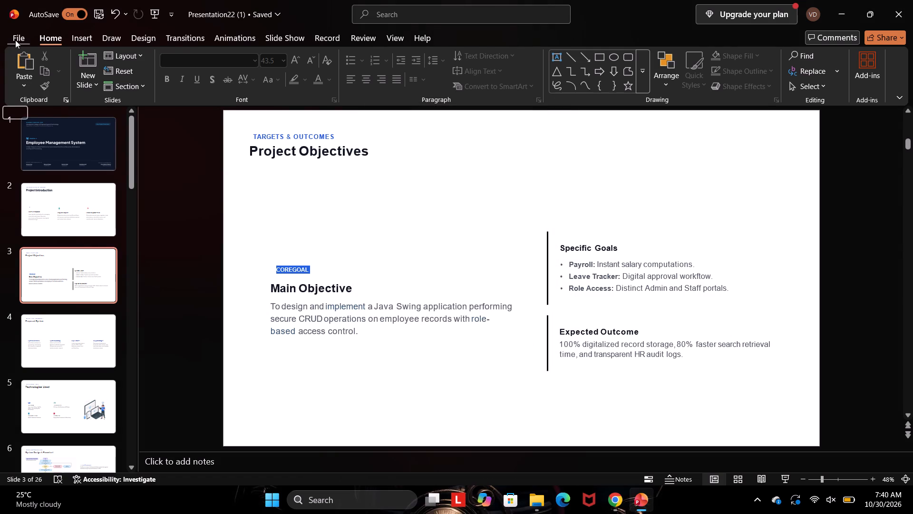
Save a copy of the presentation to the Downloads folder as a PowerPoint Presentation named Presentation11.
{"action": "left_click", "coordinate": [15, 40]}
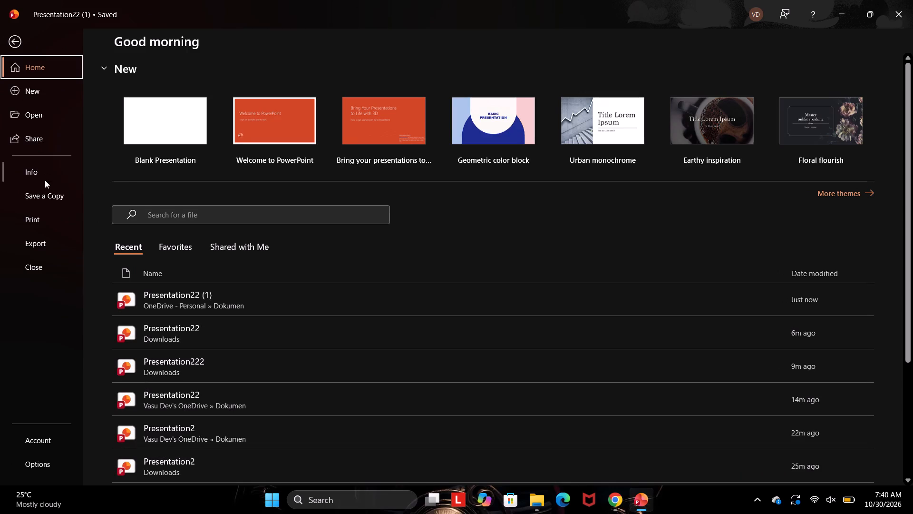
{"action": "double_click", "coordinate": [227, 305]}
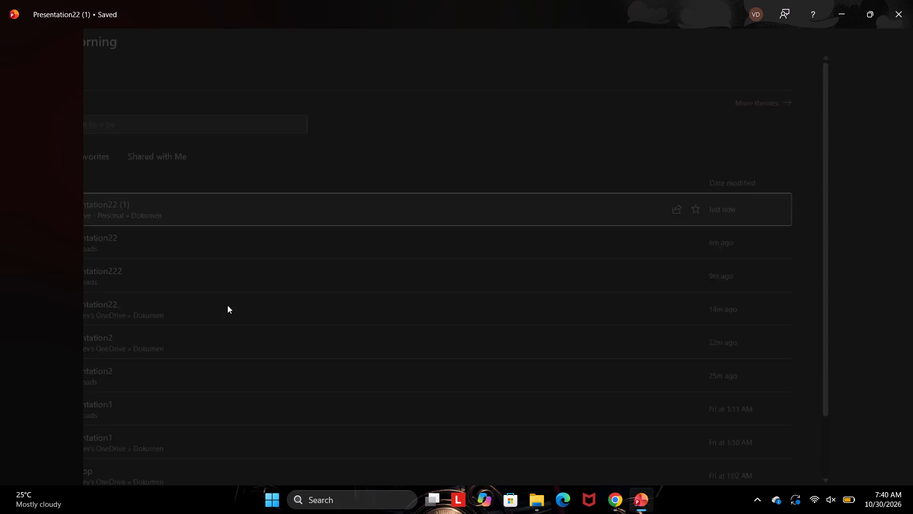
{"action": "left_click", "coordinate": [14, 33]}
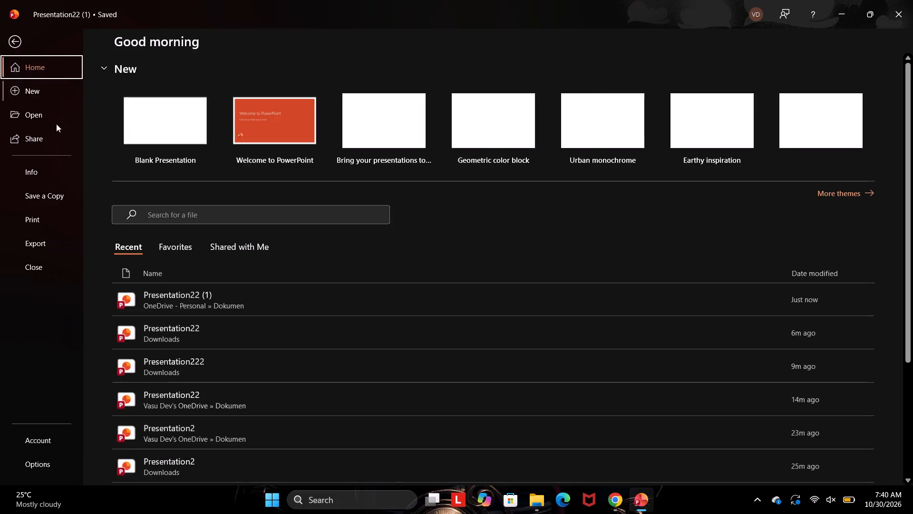
{"action": "left_click", "coordinate": [47, 193]}
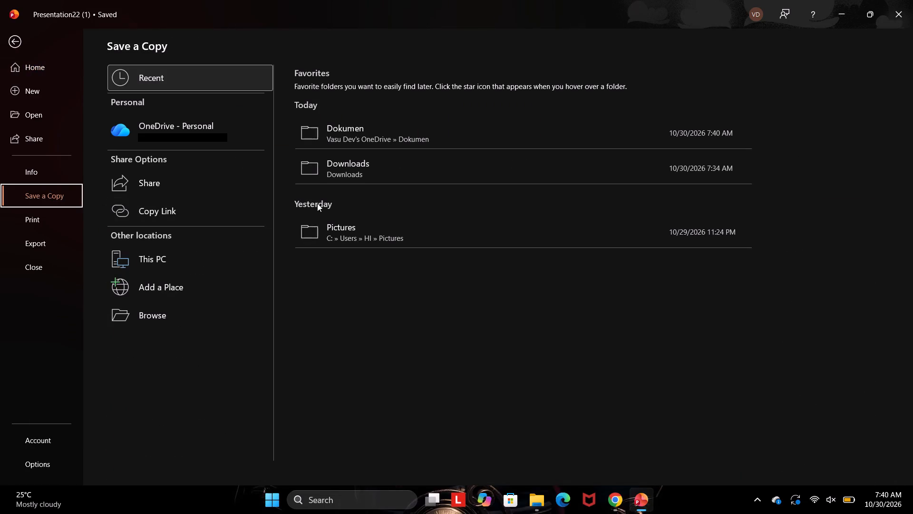
{"action": "left_click", "coordinate": [364, 177]}
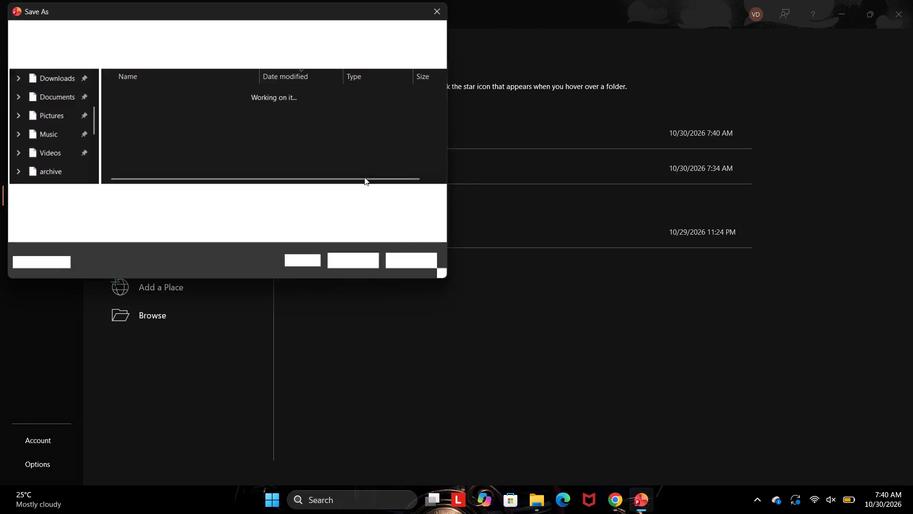
{"action": "left_click", "coordinate": [163, 200]}
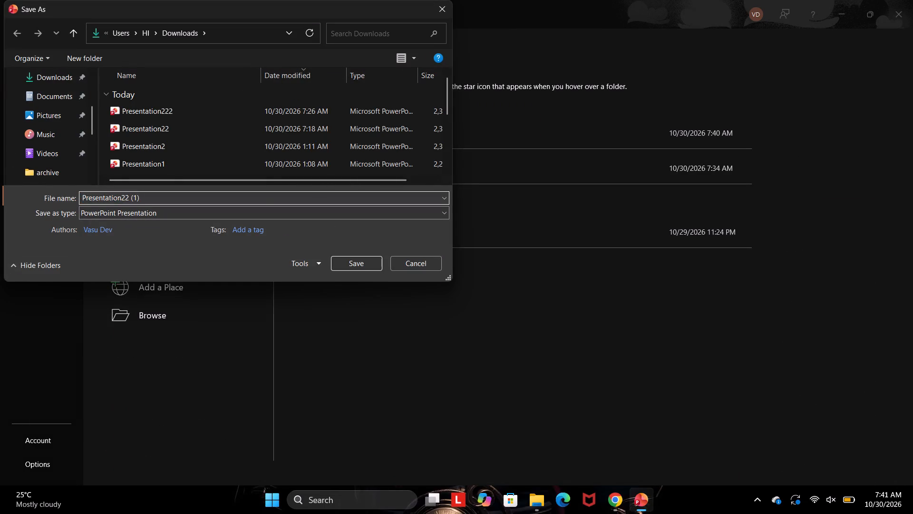
{"action": "key", "text": "BackSpace"}
{"action": "key", "text": "BackSpace"}
{"action": "key", "text": "BackSpace"}
{"action": "key", "text": "BackSpace"}
{"action": "key", "text": "BackSpace"}
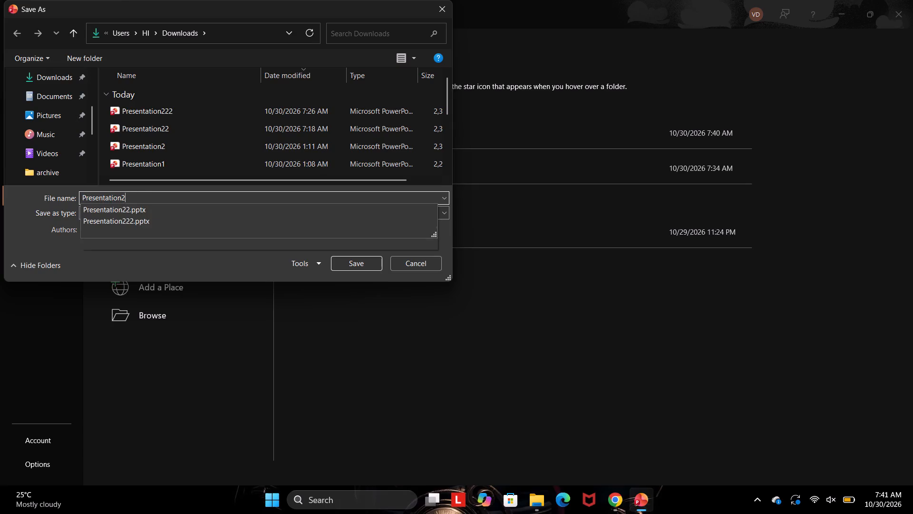
{"action": "key", "text": "BackSpace"}
{"action": "type", "text": "11"}
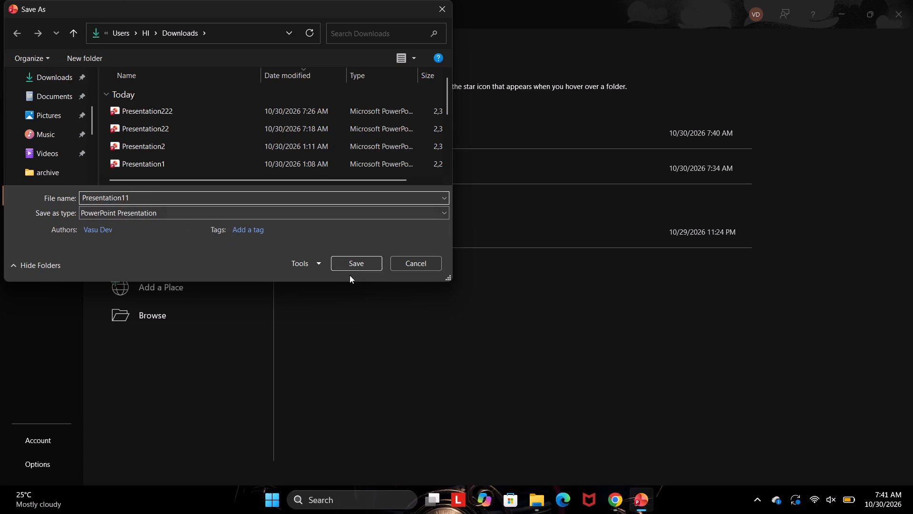
Save the copy to the Downloads folder as a PowerPoint Presentation named Presentation11.
{"action": "left_click", "coordinate": [351, 267]}
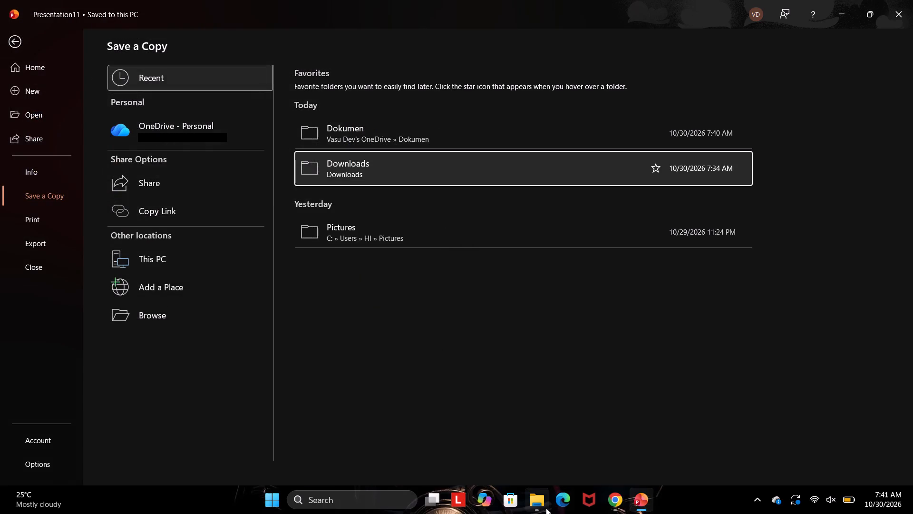
Switch to File Explorer to view the recently saved files.
{"action": "left_click", "coordinate": [538, 504]}
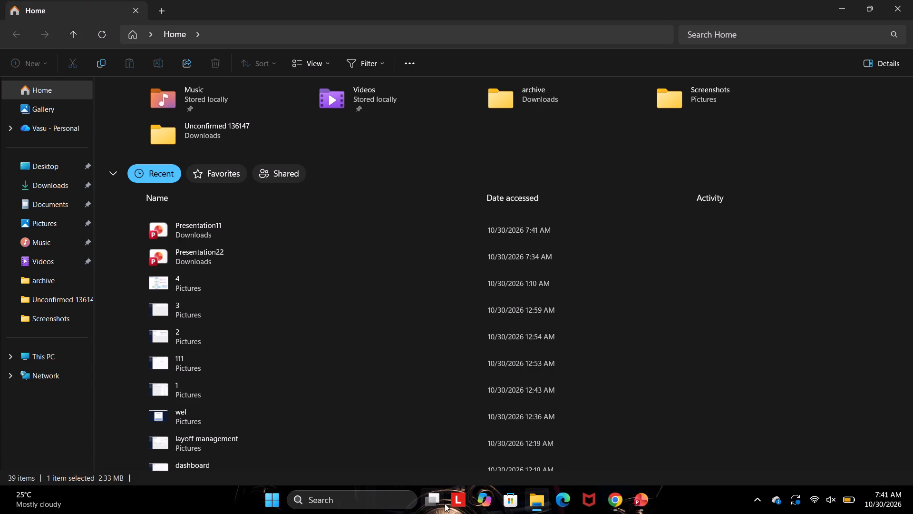
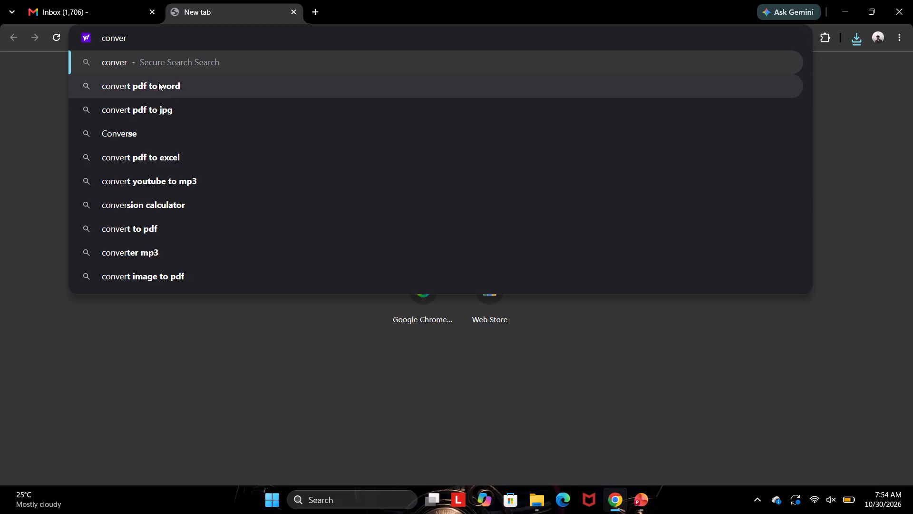
Search the web for a PDF-to-PowerPoint converter, ending with the query "convert pdf to ppt online free".
{"action": "key", "text": "space"}
{"action": "type", "text": "pdf to pptx"}
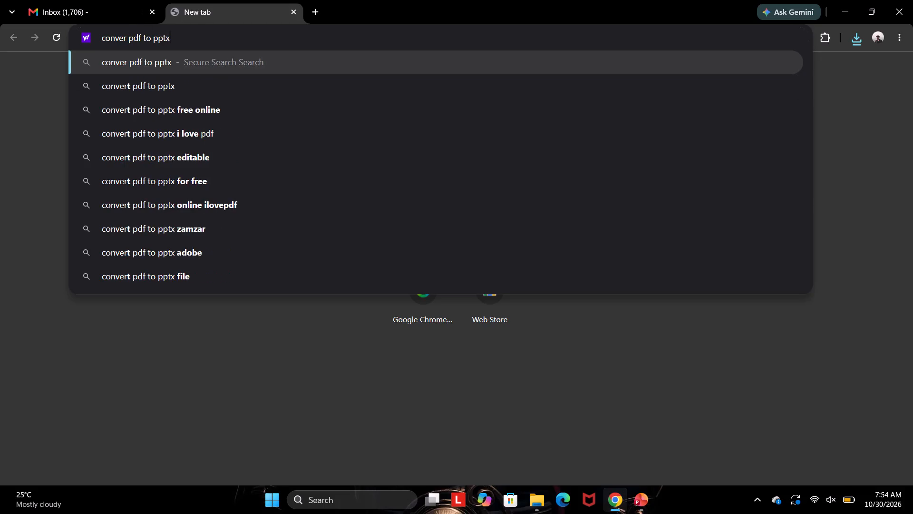
{"action": "key", "text": "Return"}
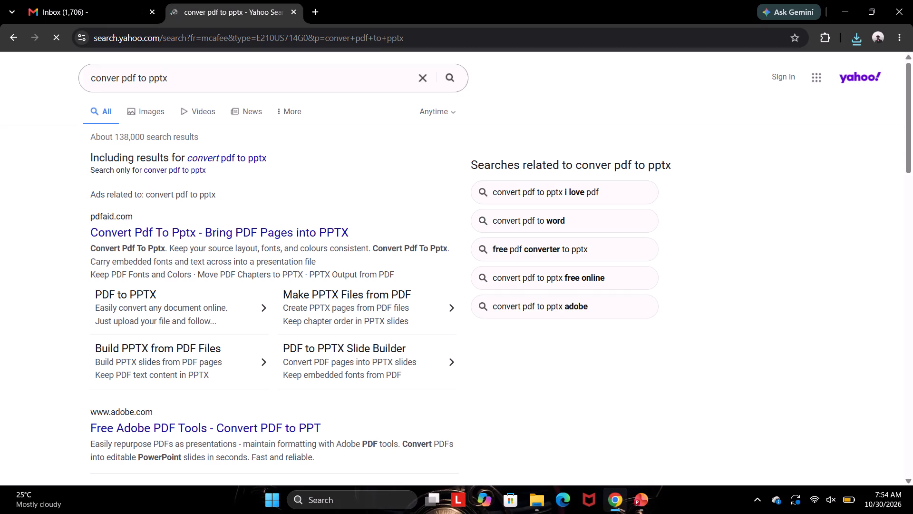
{"action": "left_click", "coordinate": [204, 229]}
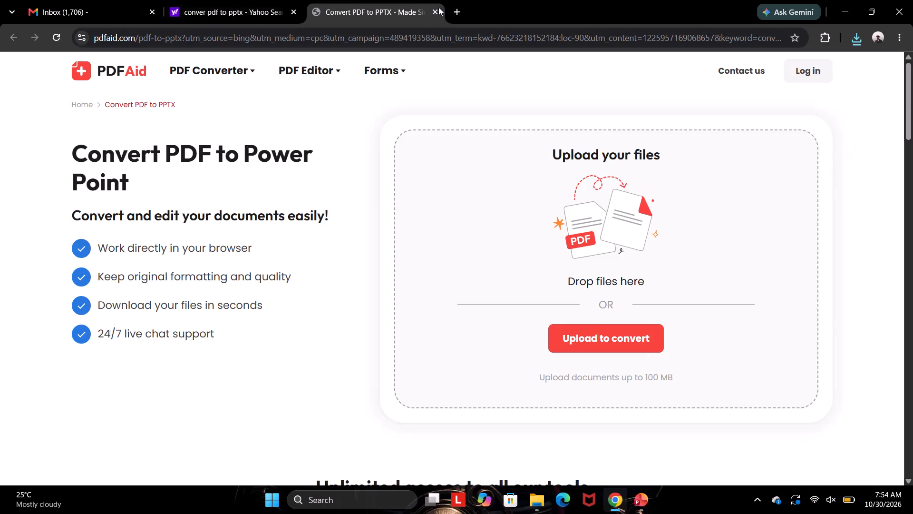
{"action": "left_click", "coordinate": [436, 13]}
{"action": "left_click", "coordinate": [305, 89]}
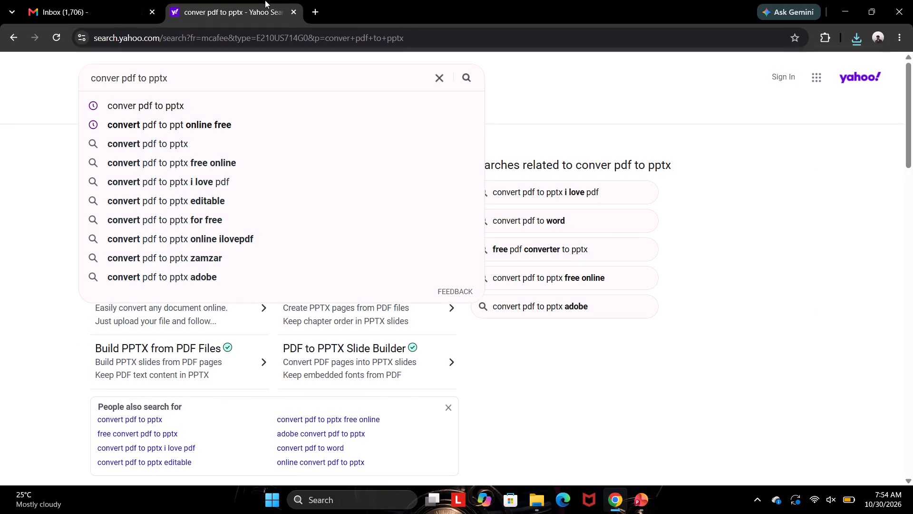
{"action": "left_click", "coordinate": [213, 120]}
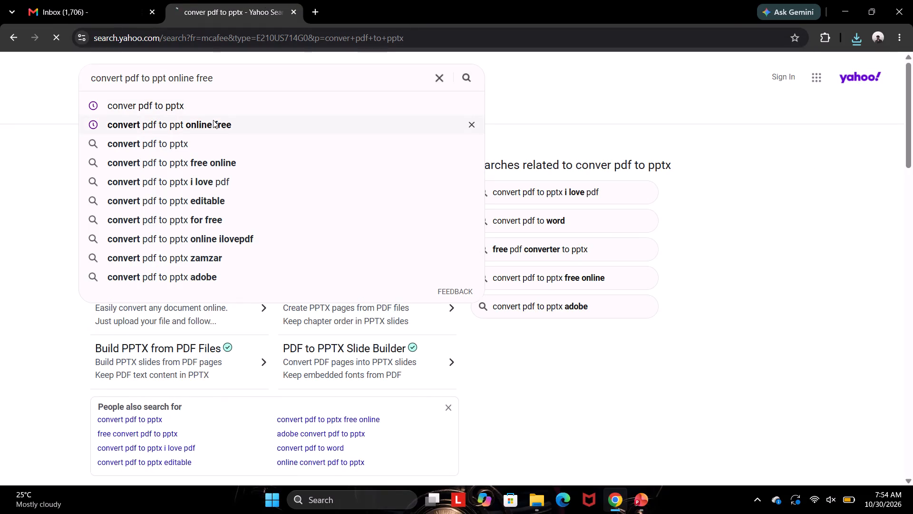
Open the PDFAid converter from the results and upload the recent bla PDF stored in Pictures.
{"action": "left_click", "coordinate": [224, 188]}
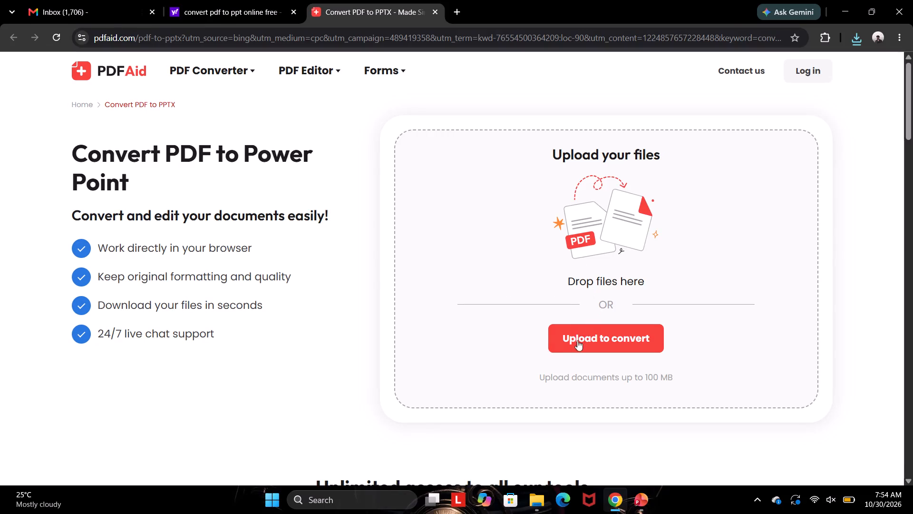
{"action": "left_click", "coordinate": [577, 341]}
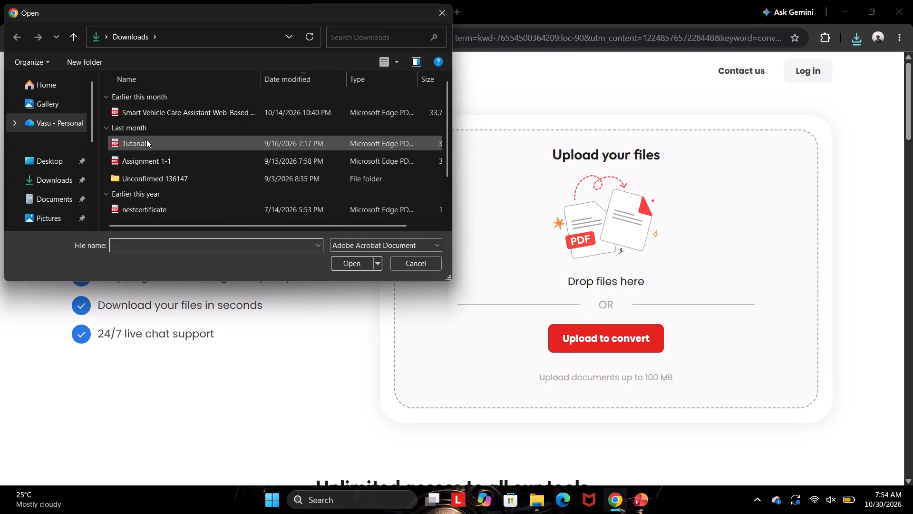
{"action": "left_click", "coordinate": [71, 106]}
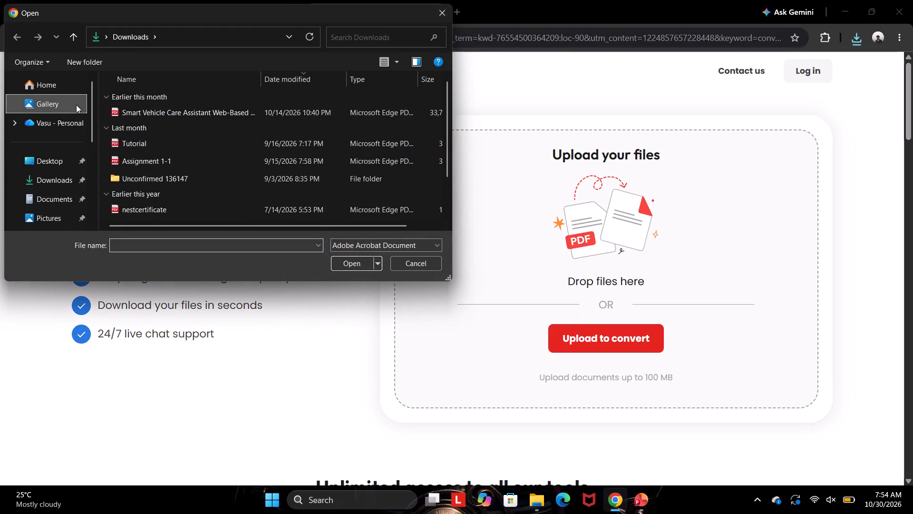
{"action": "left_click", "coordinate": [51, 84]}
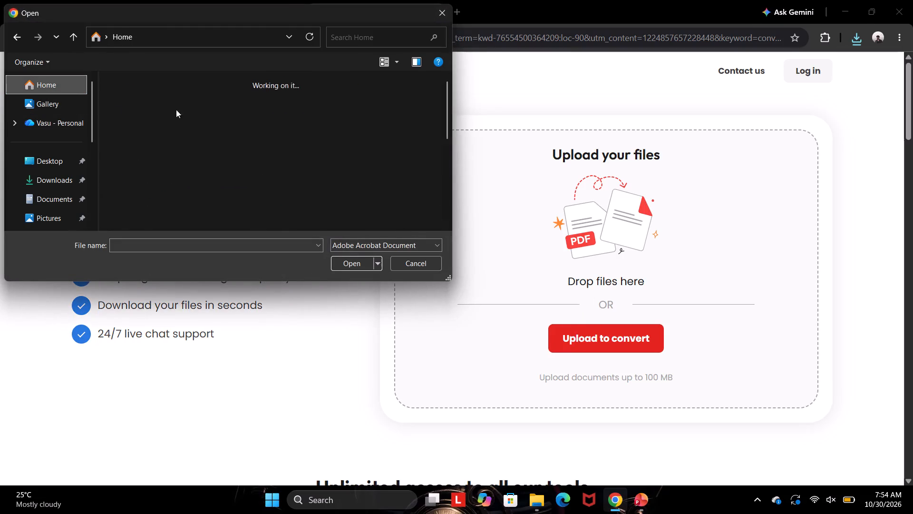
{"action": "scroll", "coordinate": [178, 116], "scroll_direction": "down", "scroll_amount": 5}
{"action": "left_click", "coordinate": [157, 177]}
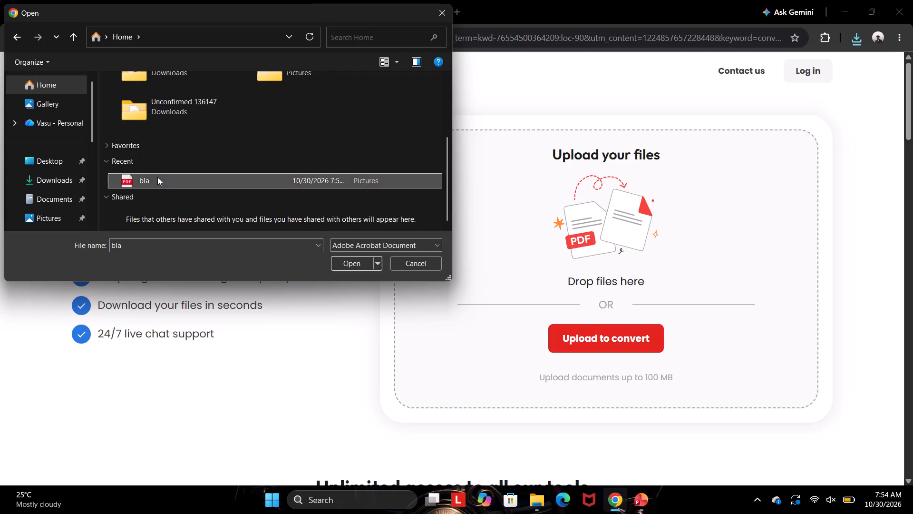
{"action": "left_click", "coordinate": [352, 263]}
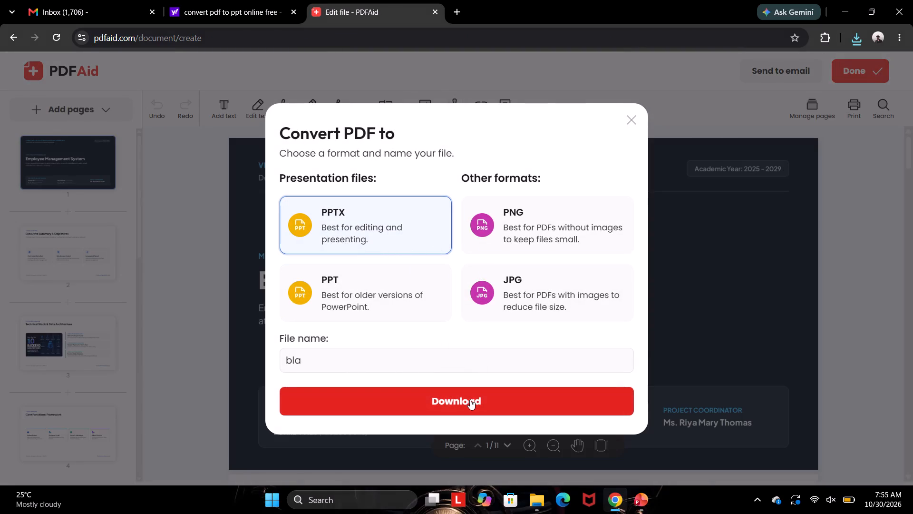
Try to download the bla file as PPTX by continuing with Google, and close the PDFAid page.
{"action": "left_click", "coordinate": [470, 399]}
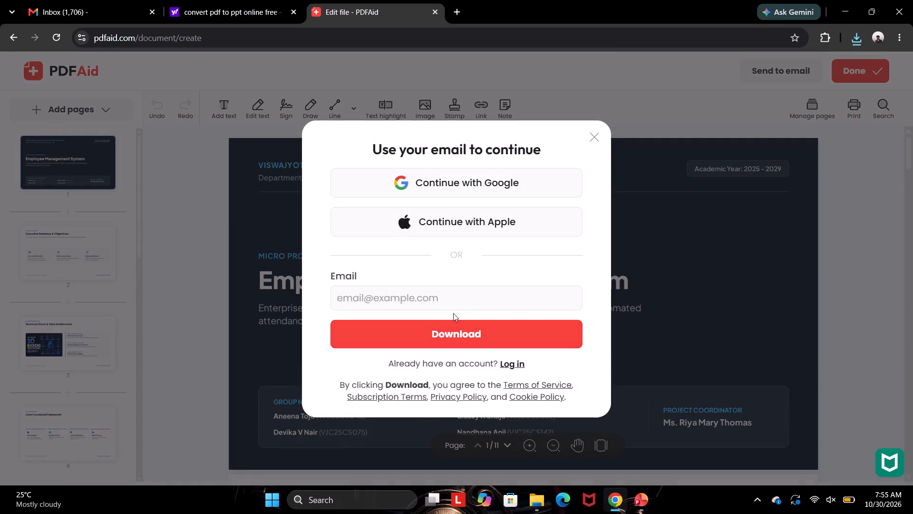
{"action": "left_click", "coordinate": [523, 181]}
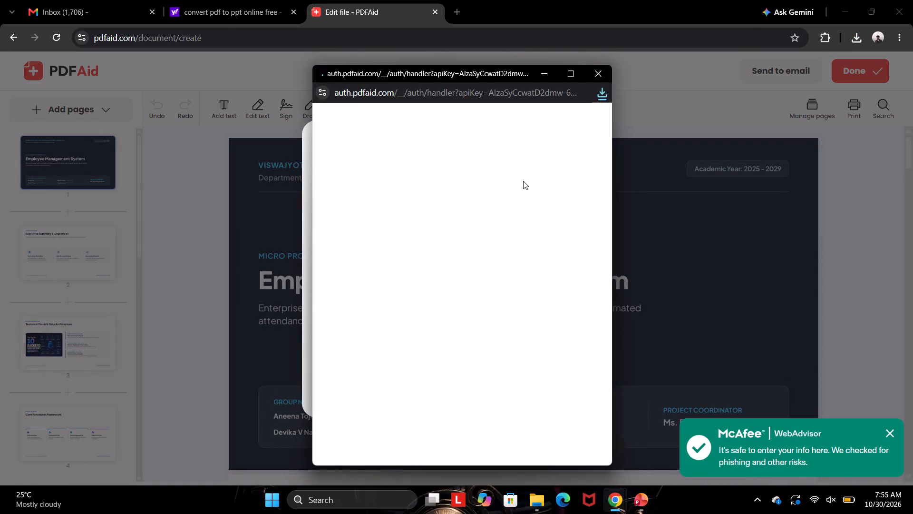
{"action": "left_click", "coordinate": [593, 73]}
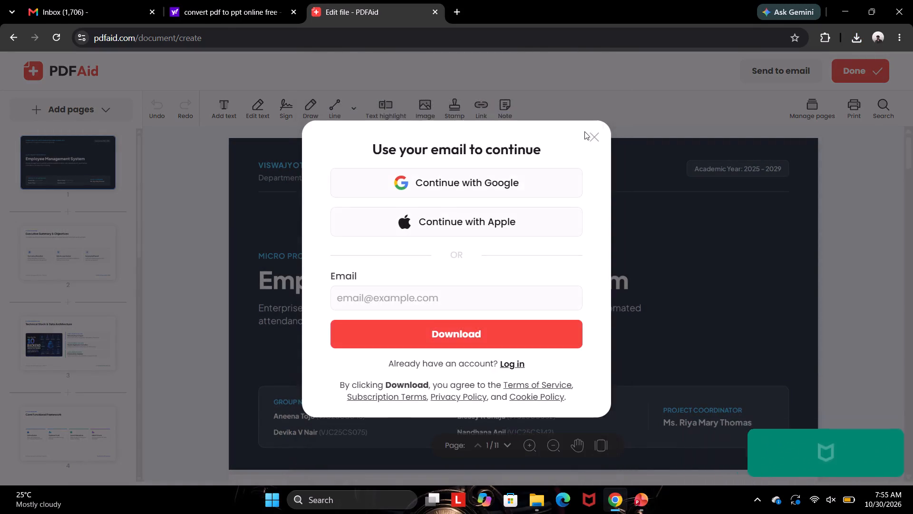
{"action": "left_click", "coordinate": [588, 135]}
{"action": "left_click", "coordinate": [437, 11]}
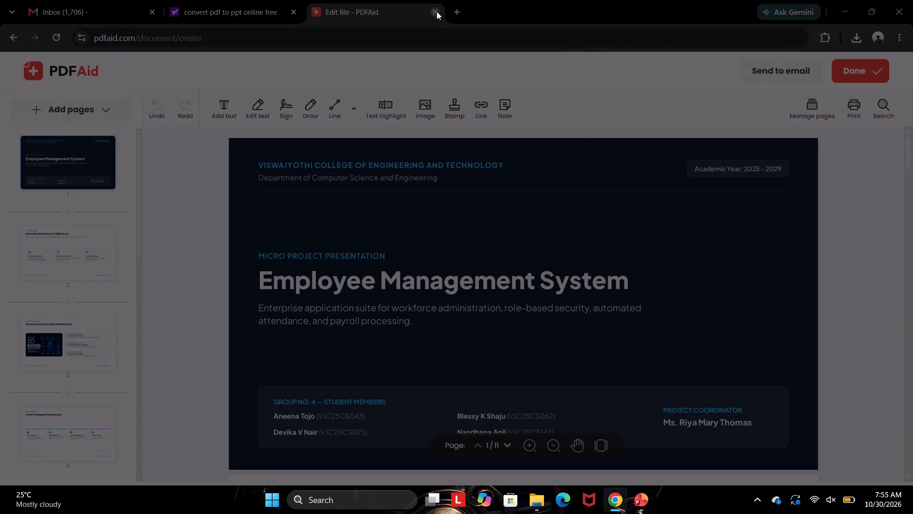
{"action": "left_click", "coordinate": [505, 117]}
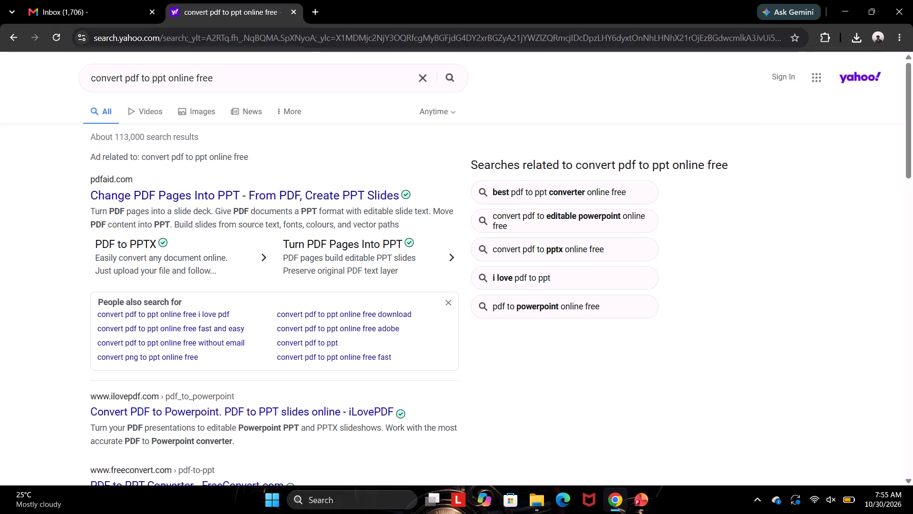
Open iLovePDF's PDF to PowerPoint converter from the search results and upload bla.pdf from Pictures.
{"action": "left_click", "coordinate": [229, 412]}
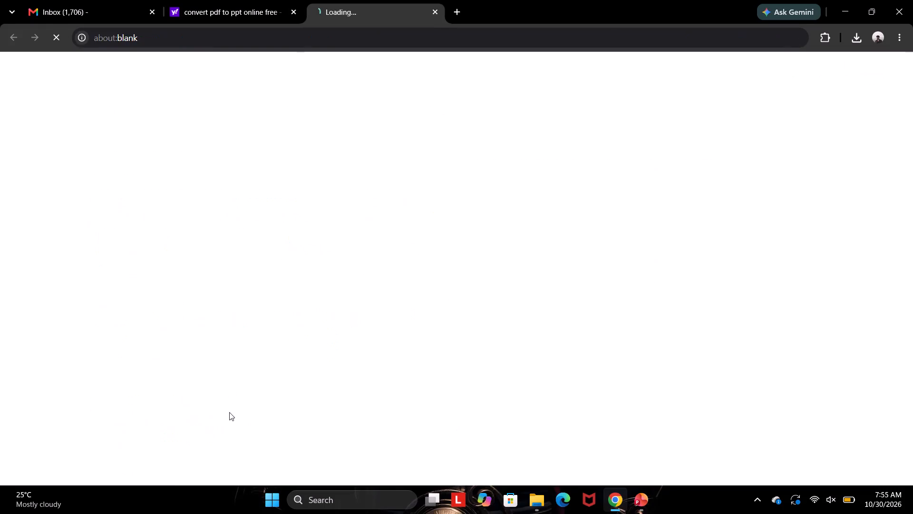
{"action": "left_click", "coordinate": [471, 221]}
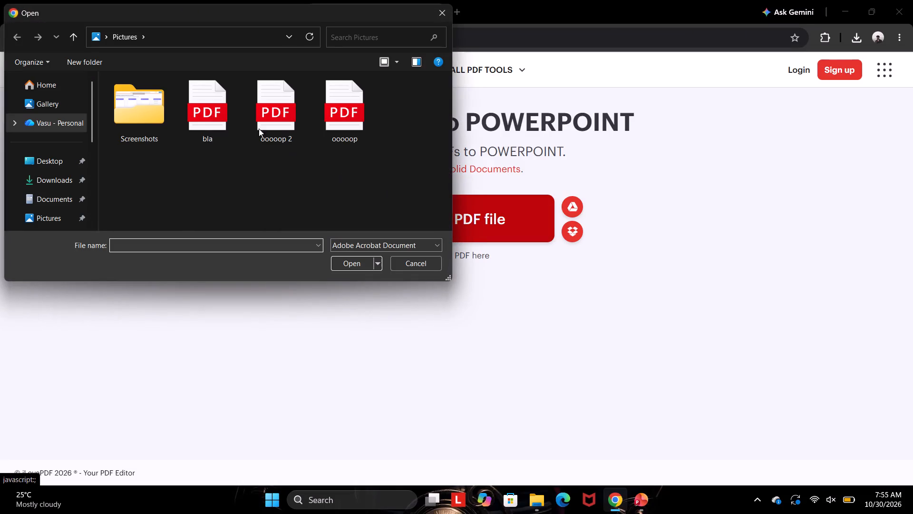
{"action": "left_click", "coordinate": [214, 113]}
{"action": "left_click", "coordinate": [351, 255]}
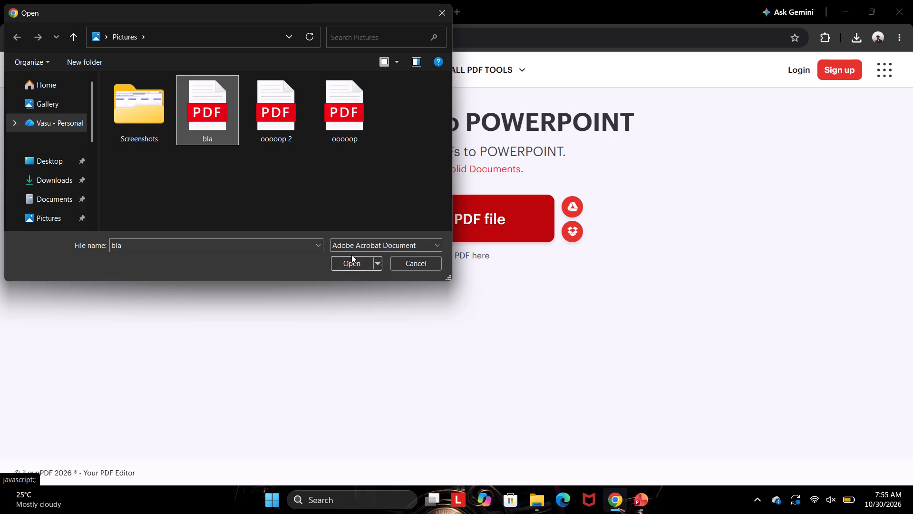
{"action": "left_click", "coordinate": [354, 259]}
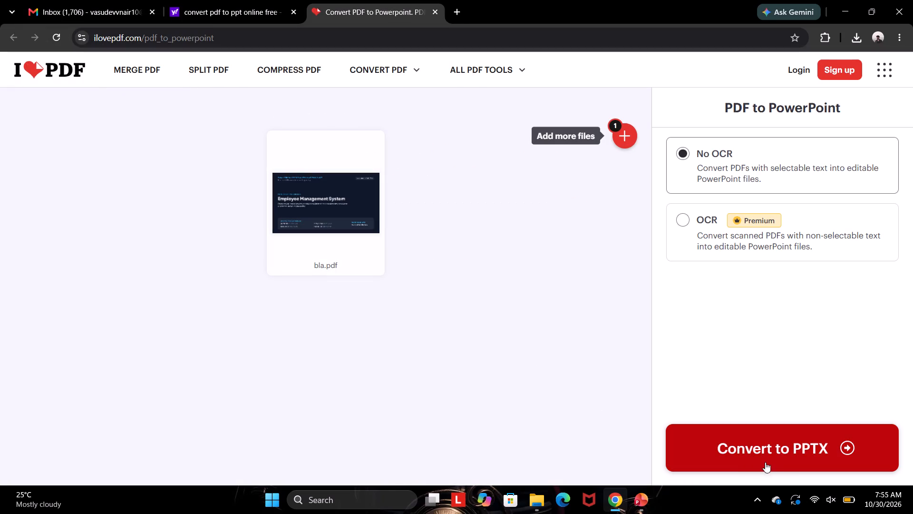
Convert bla.pdf to PPTX without OCR and save the downloaded presentation as bla in Pictures.
{"action": "left_click", "coordinate": [759, 452]}
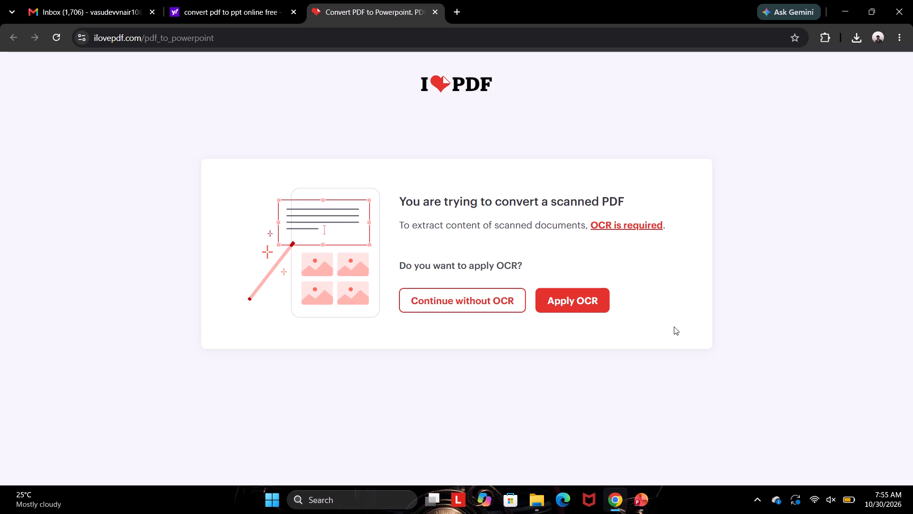
{"action": "left_click", "coordinate": [511, 299]}
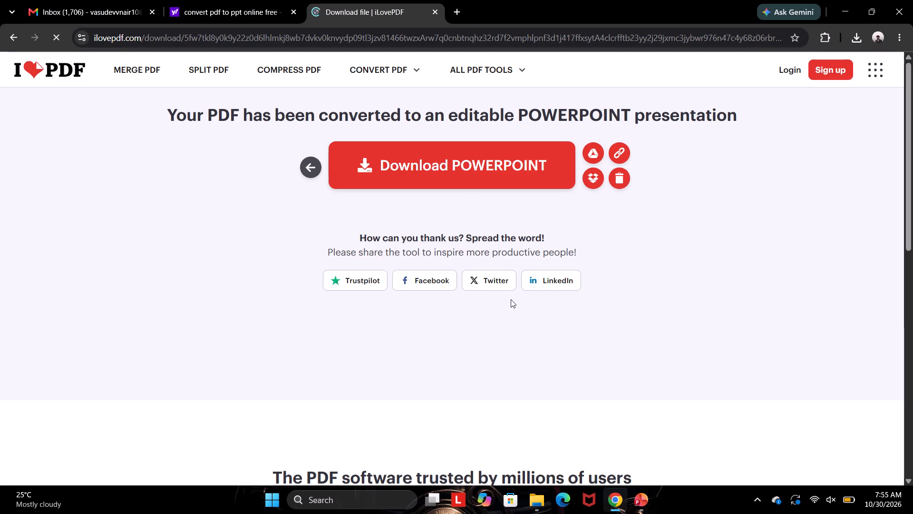
{"action": "left_click", "coordinate": [500, 176]}
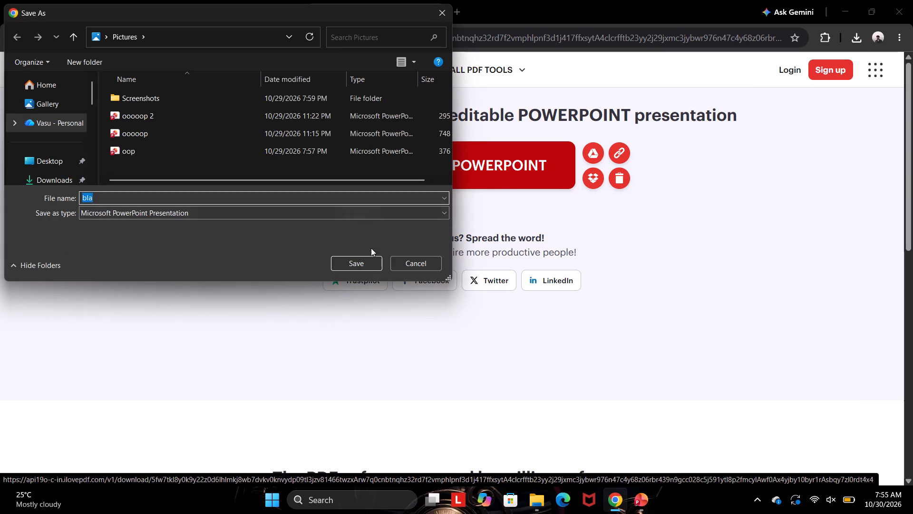
{"action": "left_click", "coordinate": [363, 262]}
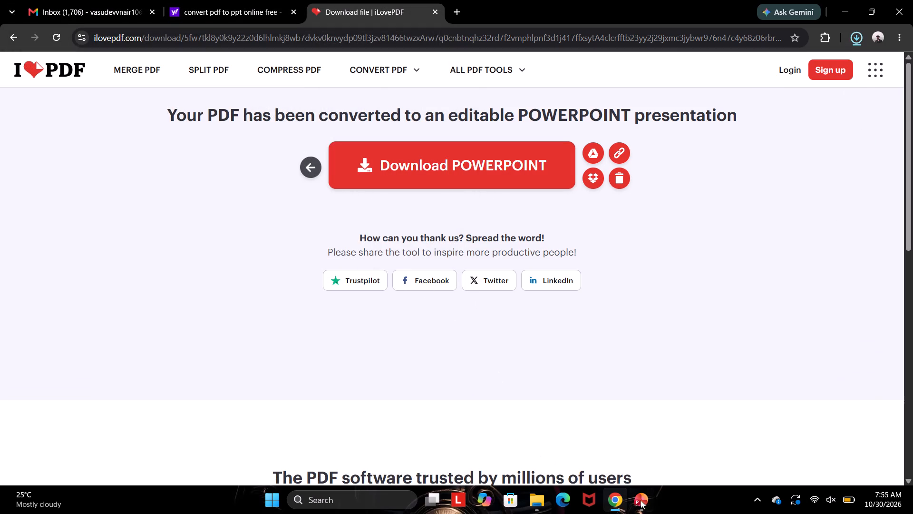
Switch to File Explorer and open Presentation11 from the recent files.
{"action": "left_click", "coordinate": [538, 498]}
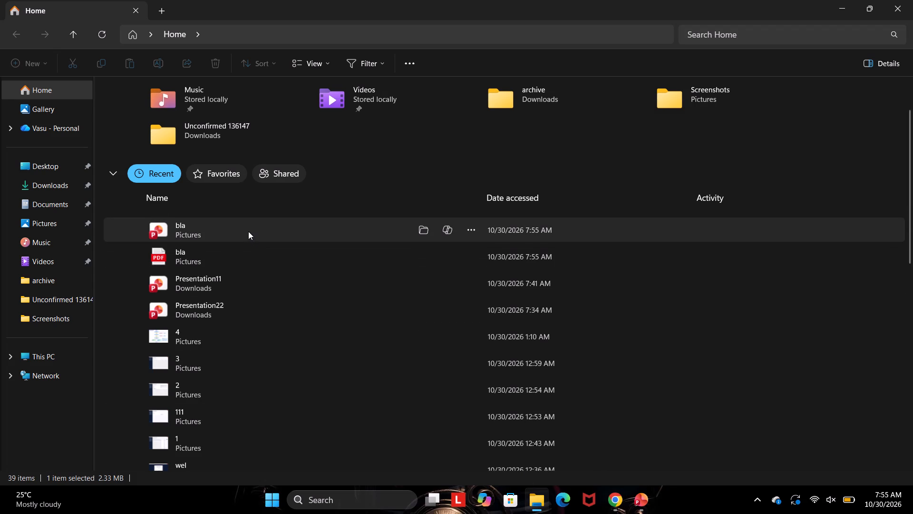
{"action": "double_click", "coordinate": [262, 281]}
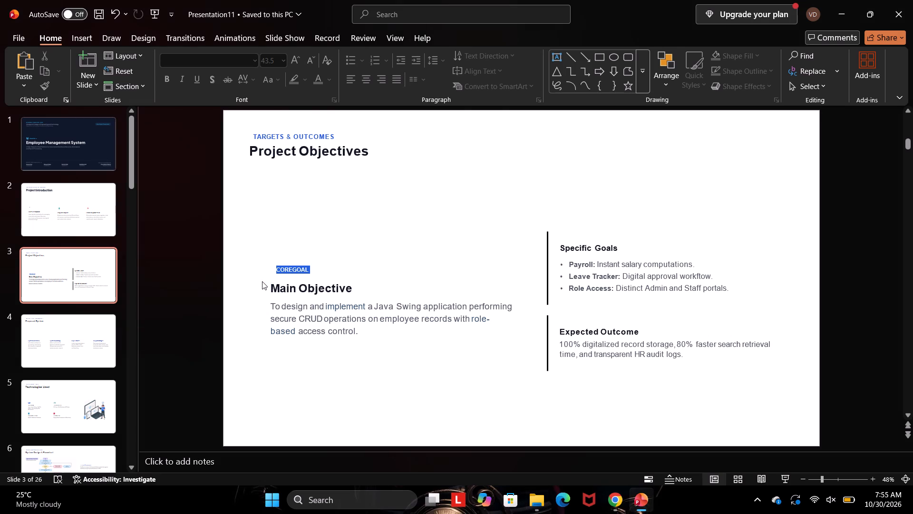
Load the bla presentation from the recent files as the source for reusing slides, with the Project Introduction slide current.
{"action": "scroll", "coordinate": [428, 293], "scroll_direction": "up", "scroll_amount": 2}
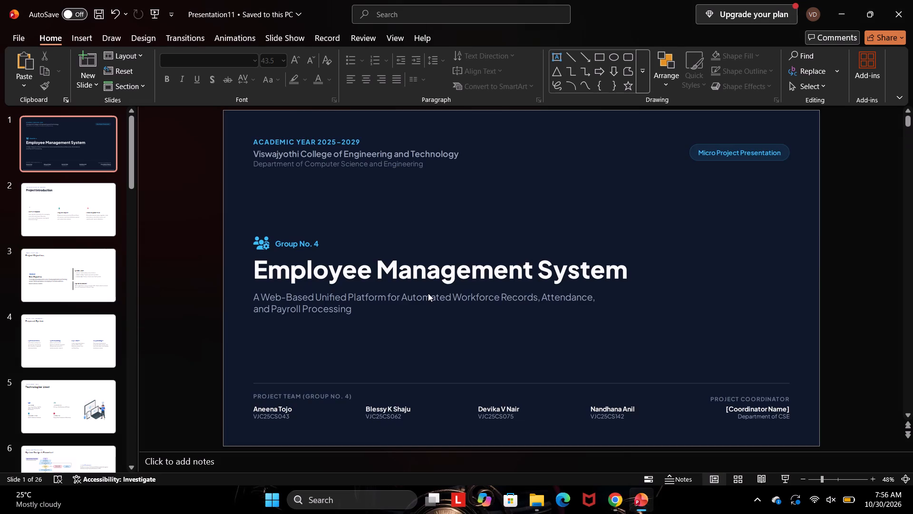
{"action": "scroll", "coordinate": [428, 293], "scroll_direction": "down", "scroll_amount": 1}
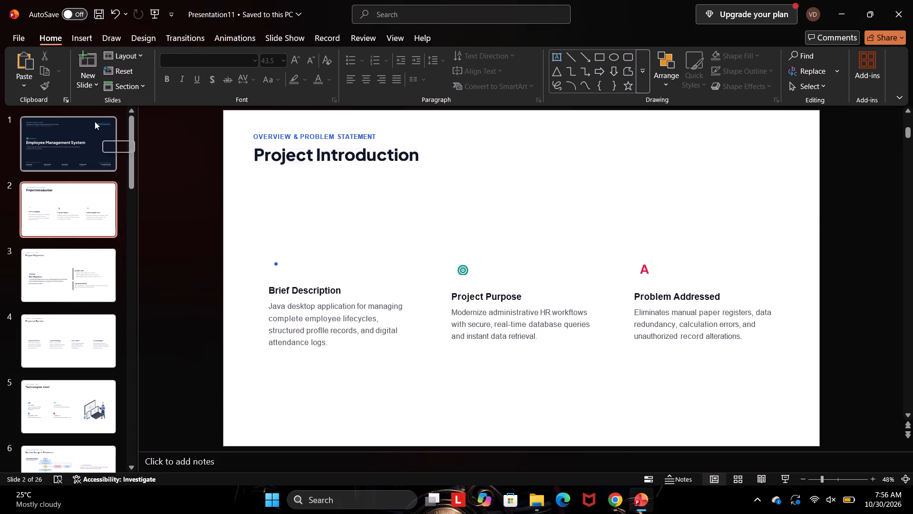
{"action": "left_click", "coordinate": [87, 36]}
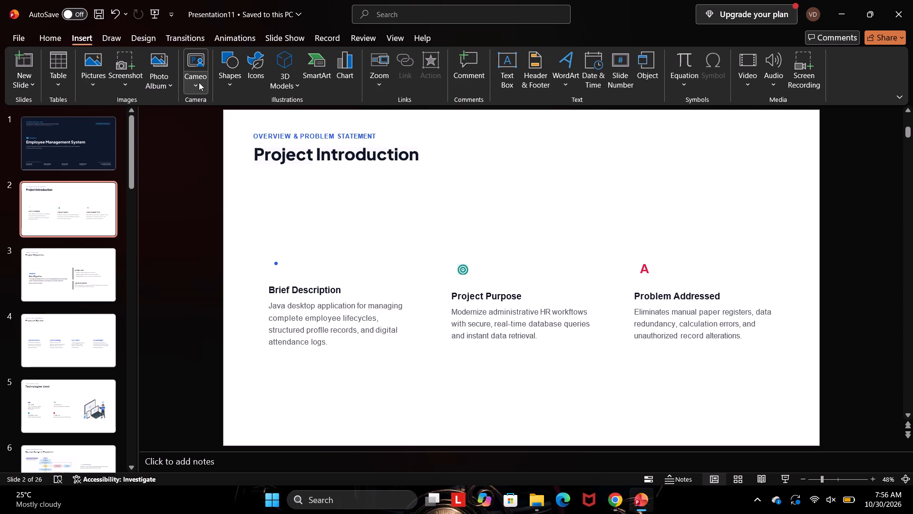
{"action": "left_click", "coordinate": [90, 85]}
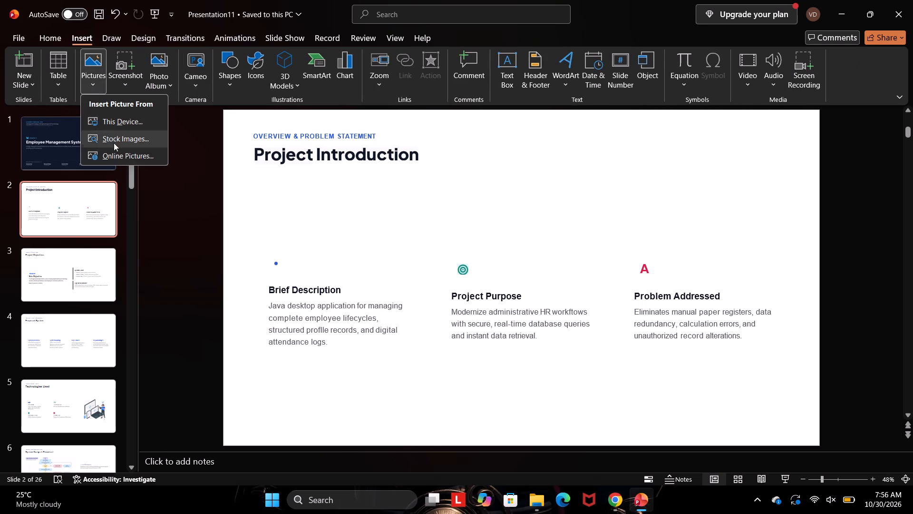
{"action": "left_click", "coordinate": [167, 82]}
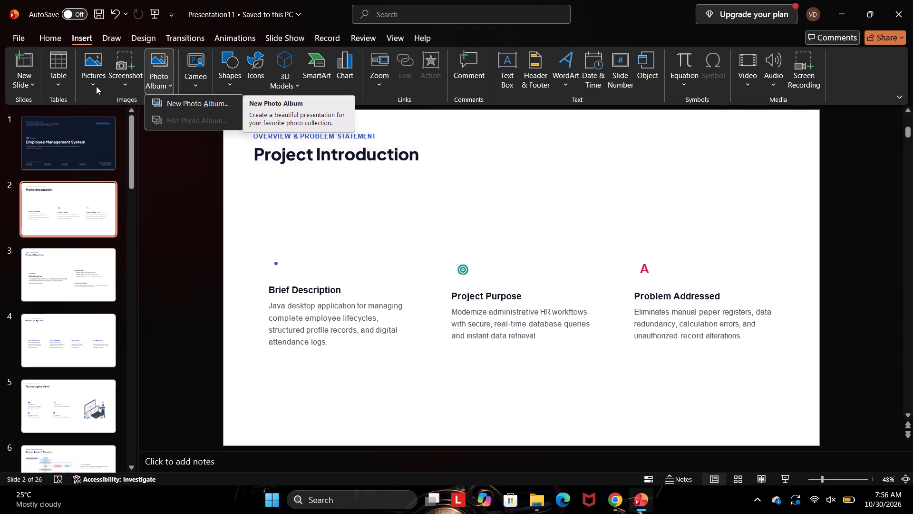
{"action": "left_click", "coordinate": [32, 80]}
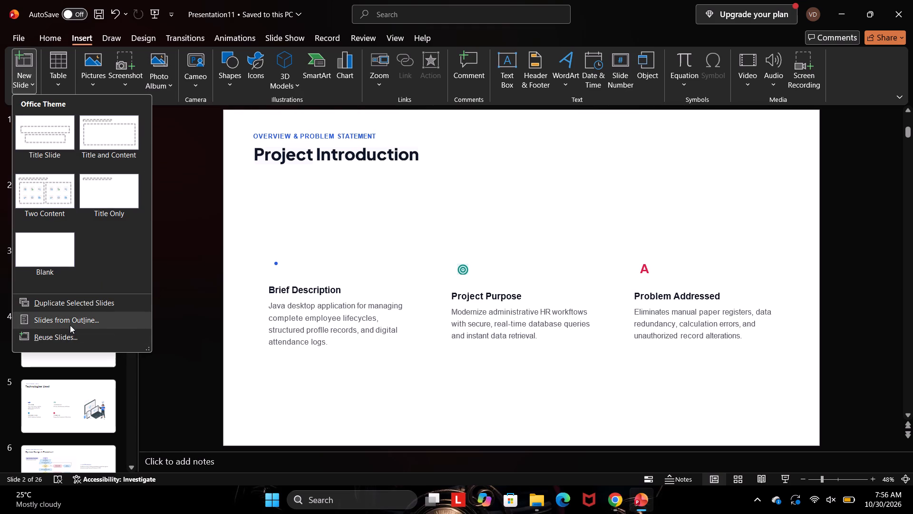
{"action": "left_click", "coordinate": [65, 339]}
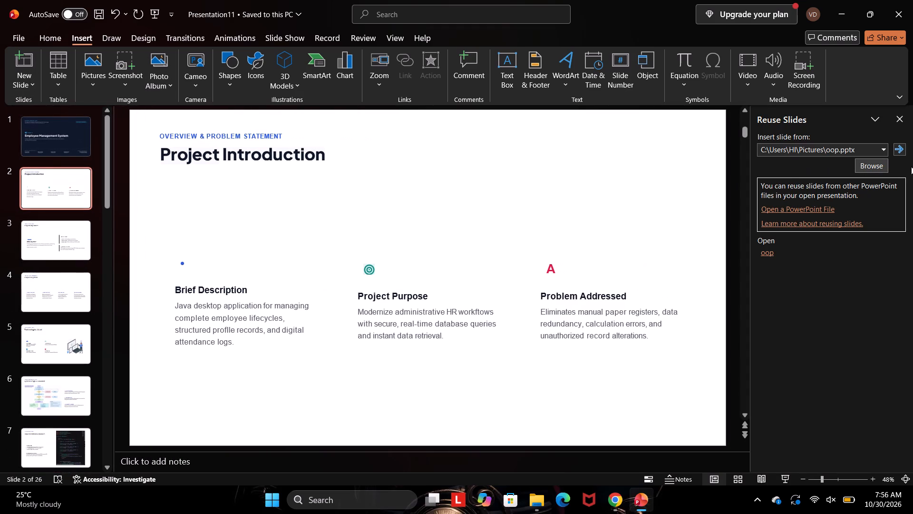
{"action": "left_click", "coordinate": [881, 168]}
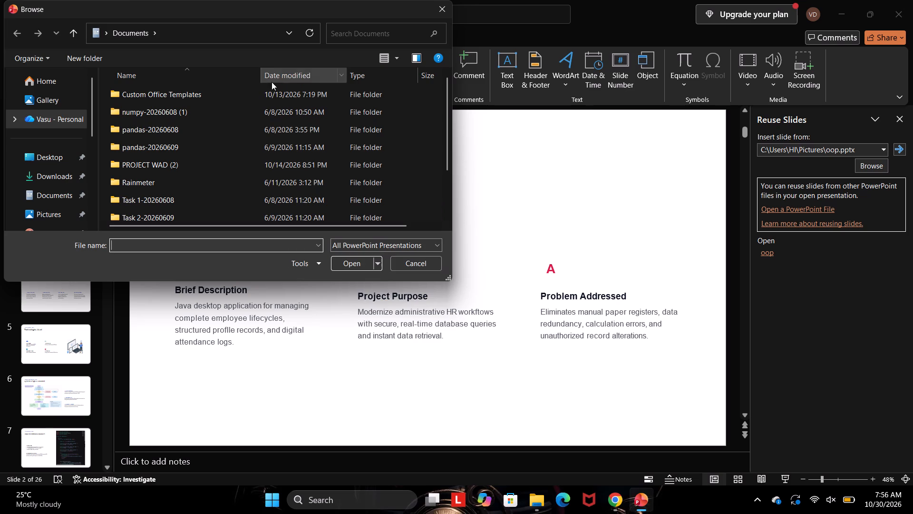
{"action": "left_click", "coordinate": [57, 84]}
{"action": "scroll", "coordinate": [254, 137], "scroll_direction": "down", "scroll_amount": 3}
{"action": "left_click", "coordinate": [217, 156]}
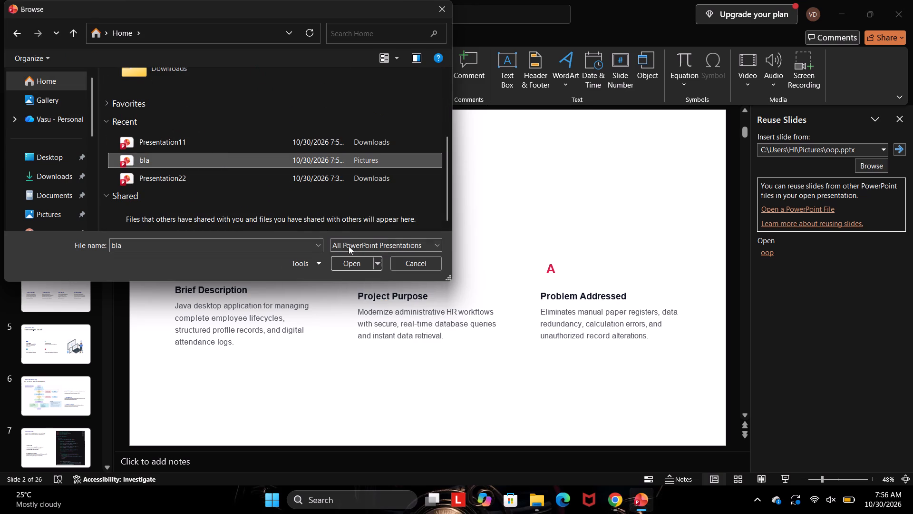
{"action": "left_click", "coordinate": [343, 265]}
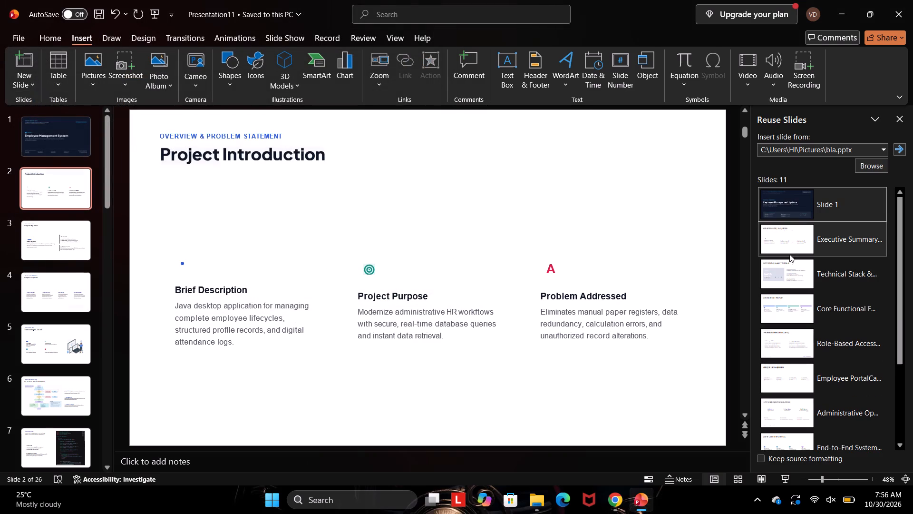
Insert bla's Employee Management System title slide after the Project Introduction slide, without keeping source formatting.
{"action": "left_click", "coordinate": [779, 199]}
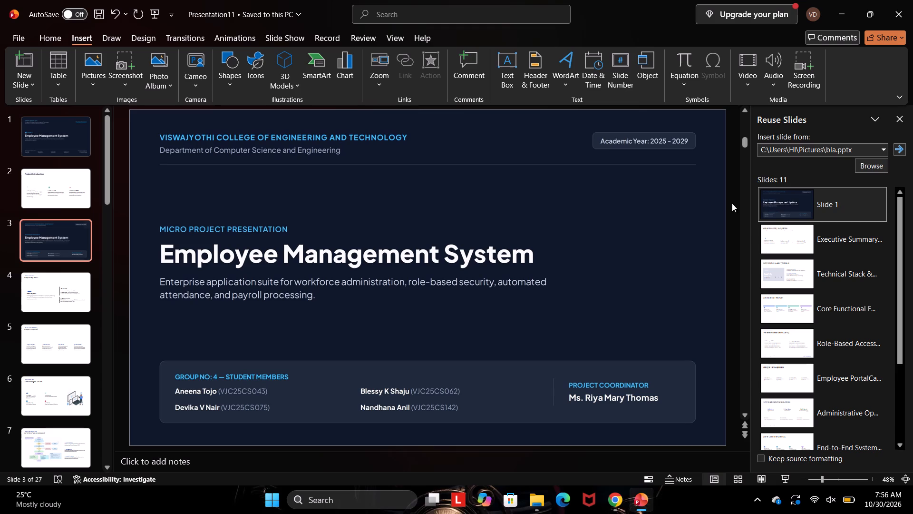
Move the inserted title slide to the first position in the deck and compare it with the old title slide.
{"action": "left_click_drag", "start_coordinate": [43, 237], "coordinate": [40, 116]}
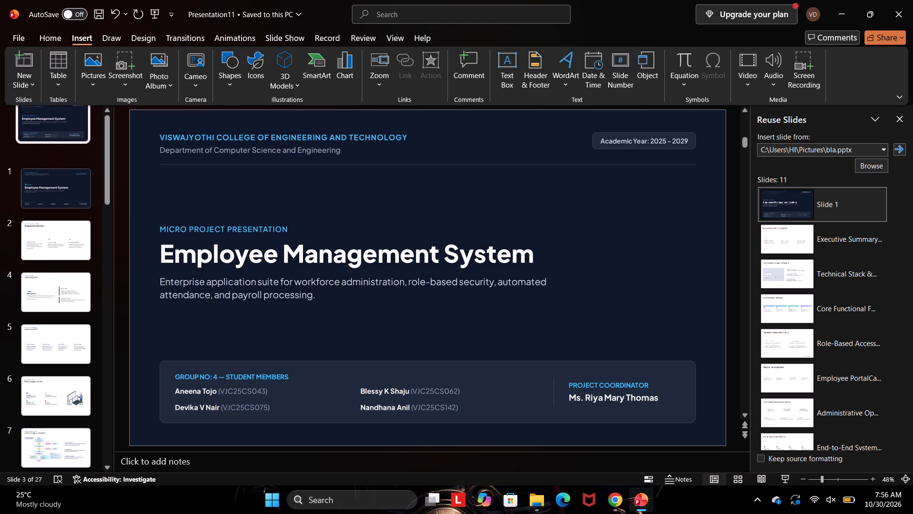
{"action": "left_click_drag", "start_coordinate": [40, 116], "coordinate": [39, 135]}
{"action": "left_click", "coordinate": [59, 182]}
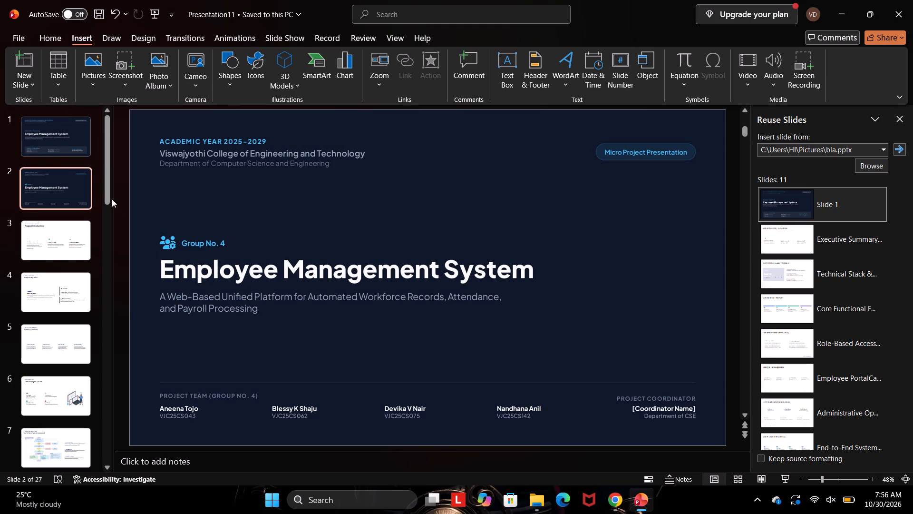
{"action": "left_click", "coordinate": [62, 140]}
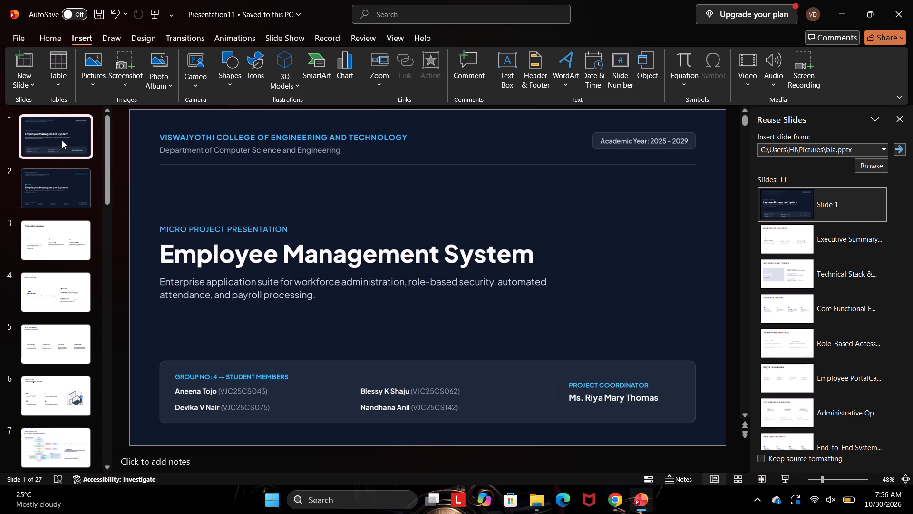
Compare the two title slides once more and delete the old one in second position, which has the coordinator name placeholder.
{"action": "left_click", "coordinate": [73, 183]}
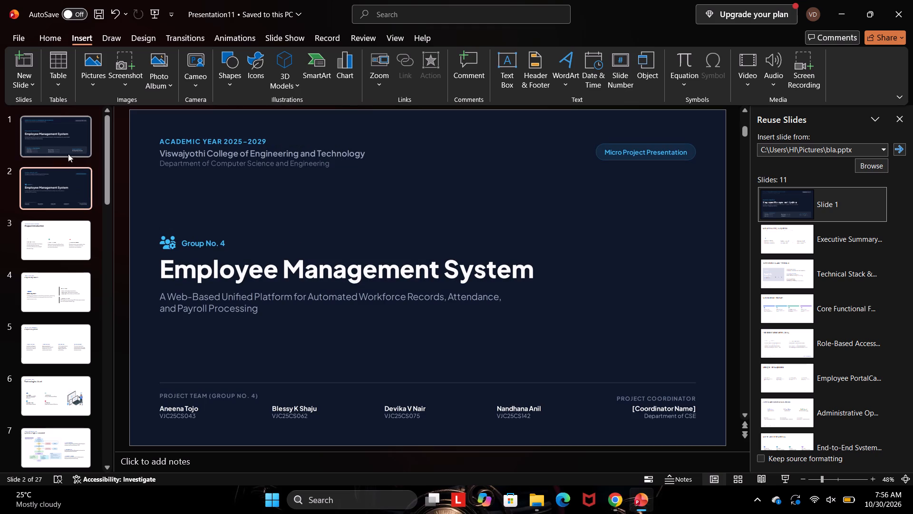
{"action": "left_click", "coordinate": [63, 133]}
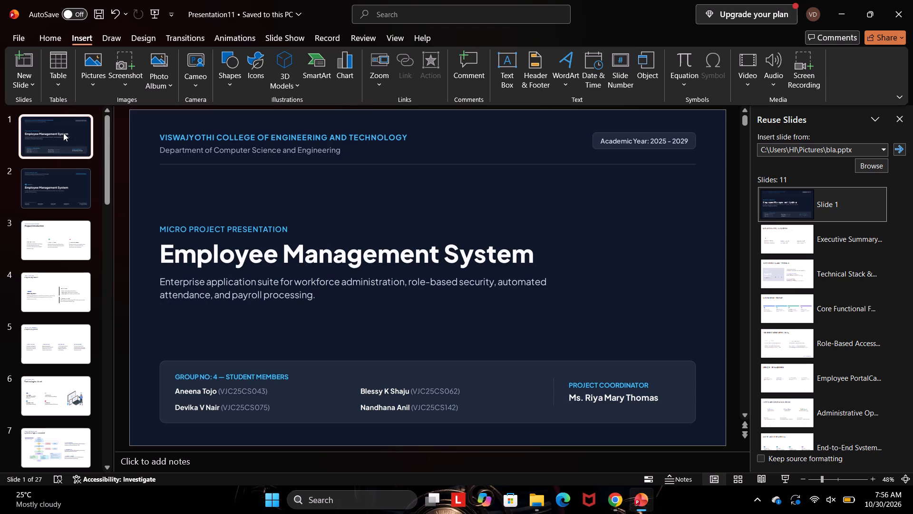
{"action": "left_click", "coordinate": [74, 195]}
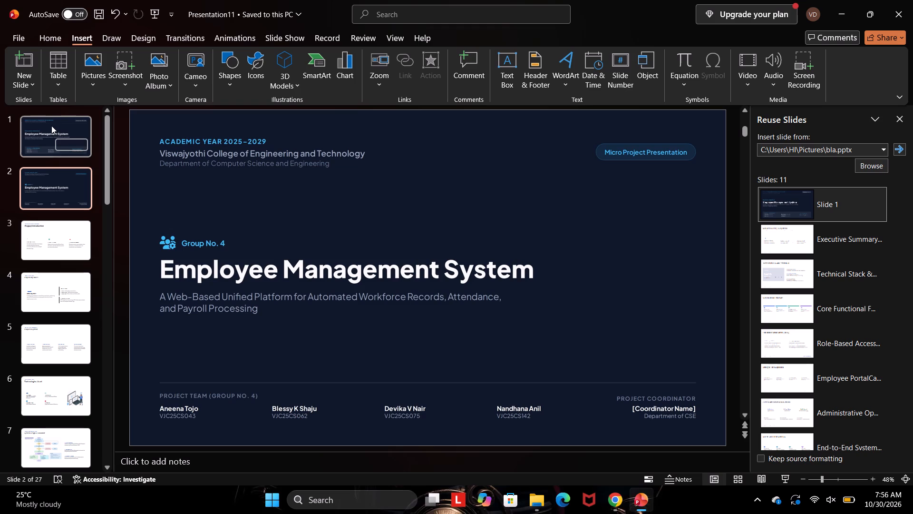
{"action": "left_click", "coordinate": [32, 122]}
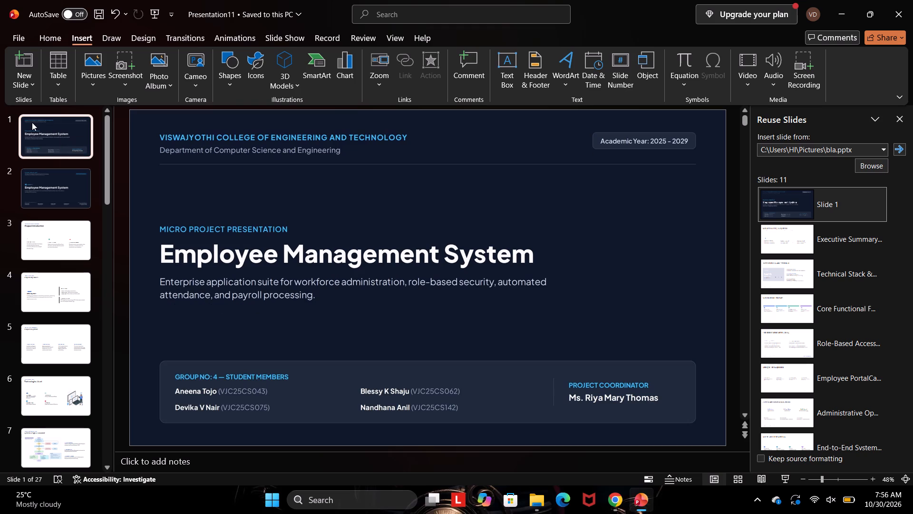
{"action": "right_click", "coordinate": [66, 199]}
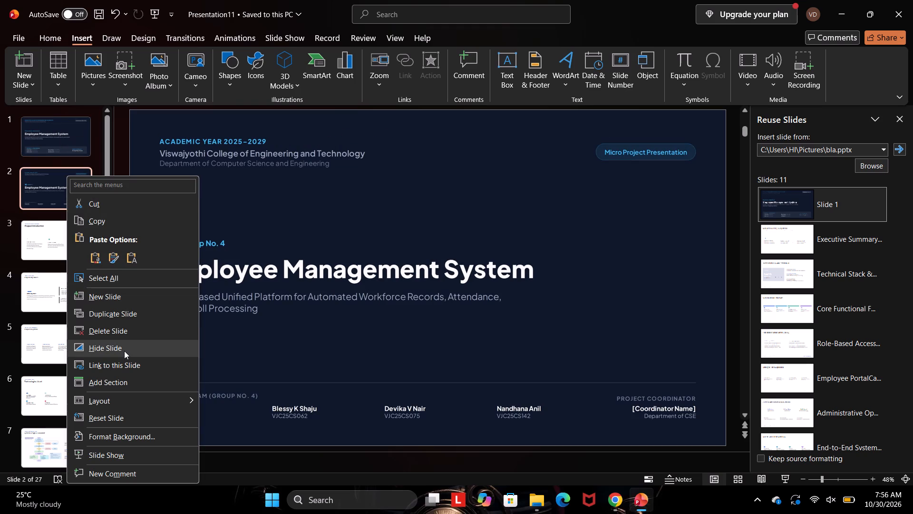
{"action": "left_click", "coordinate": [126, 332]}
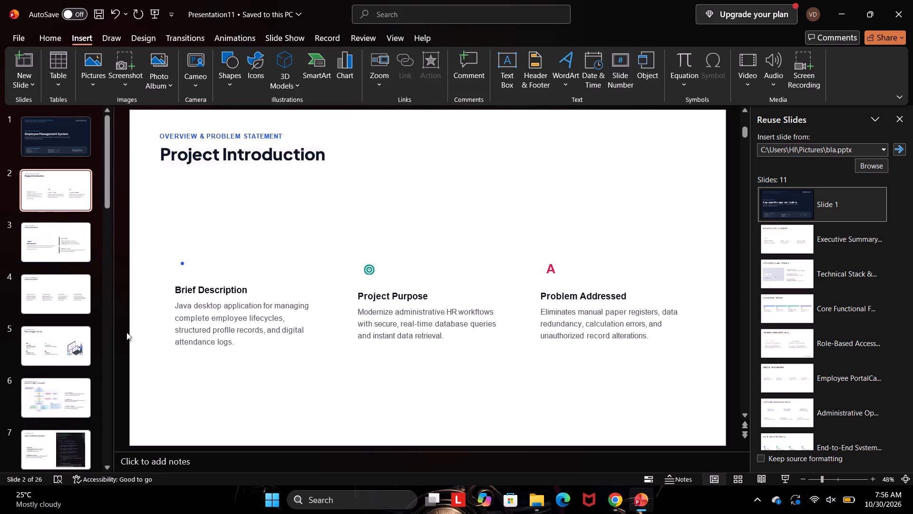
Turn on AutoSave for Presentation11, storing it in the personal OneDrive, and dismiss the automatic saving notice.
{"action": "left_click", "coordinate": [83, 12]}
{"action": "left_click", "coordinate": [445, 194]}
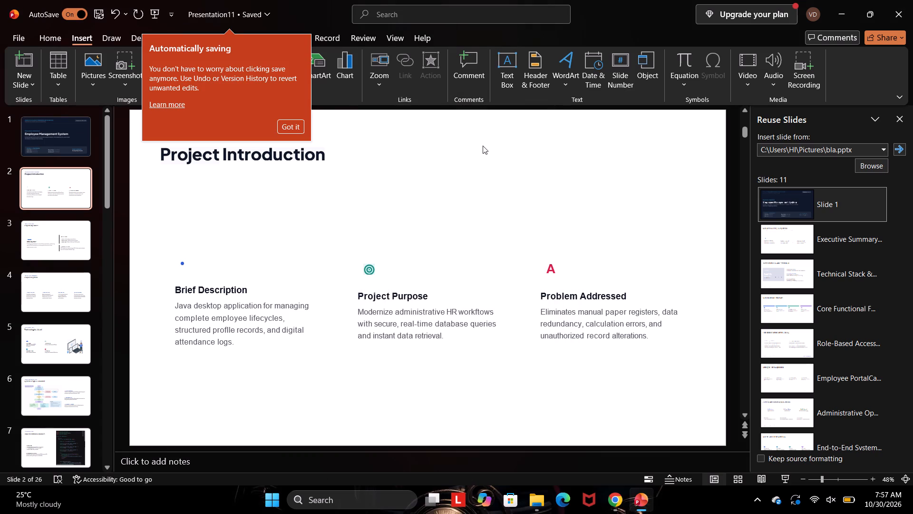
{"action": "left_click", "coordinate": [285, 131]}
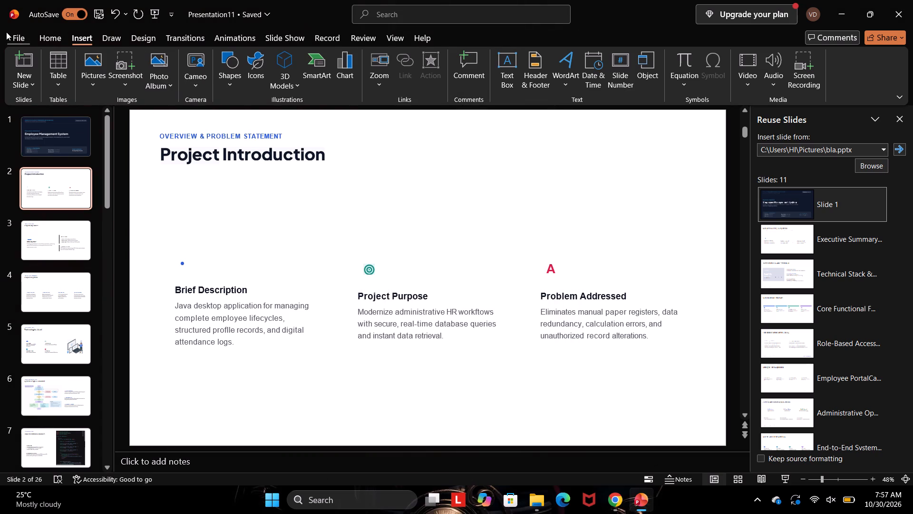
Start saving a copy of Presentation11.
{"action": "left_click", "coordinate": [12, 34]}
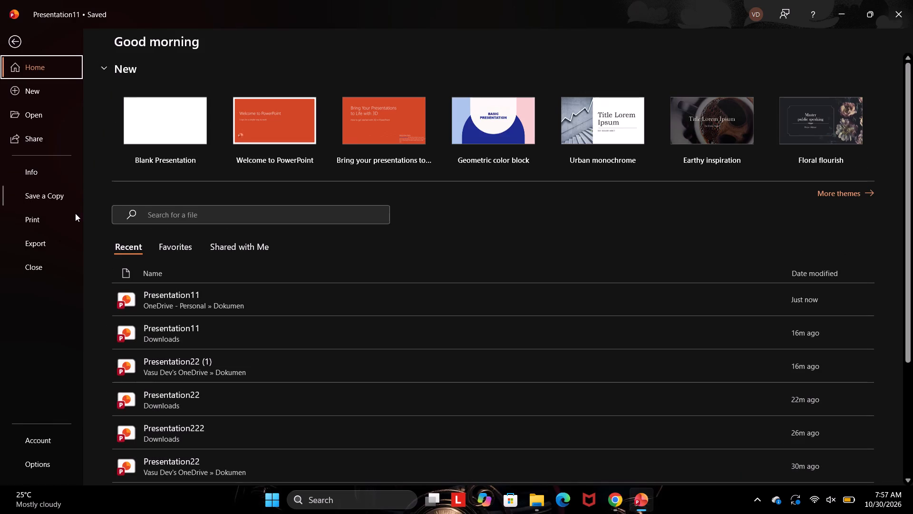
Save a copy of the presentation in the Downloads folder under the name blahh.
{"action": "left_click", "coordinate": [55, 193]}
{"action": "left_click", "coordinate": [363, 170]}
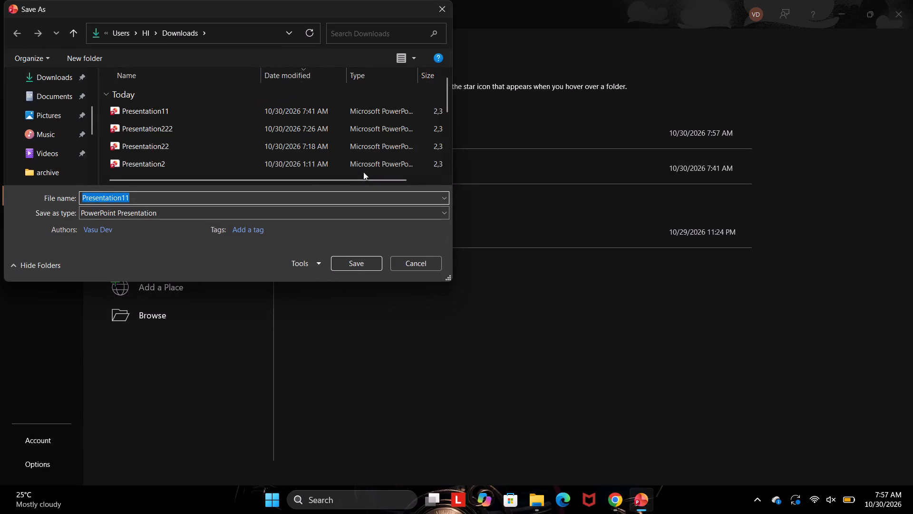
{"action": "key", "text": "BackSpace"}
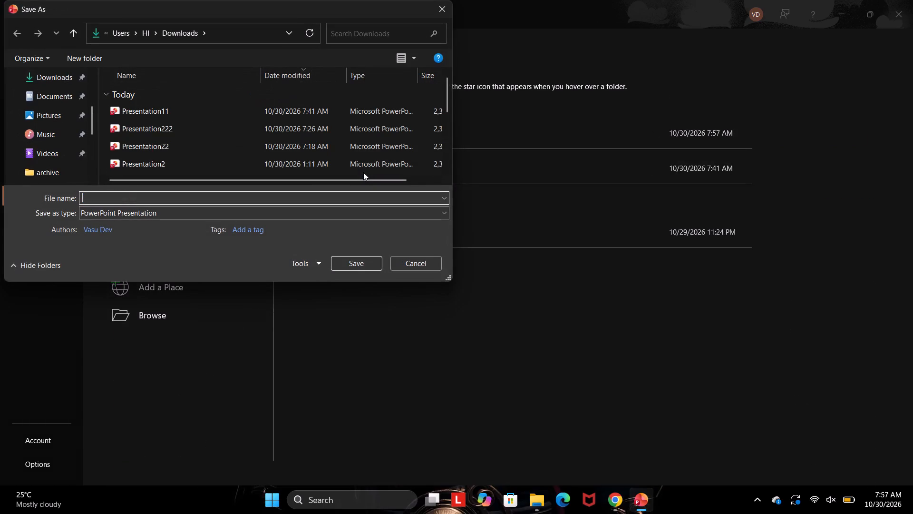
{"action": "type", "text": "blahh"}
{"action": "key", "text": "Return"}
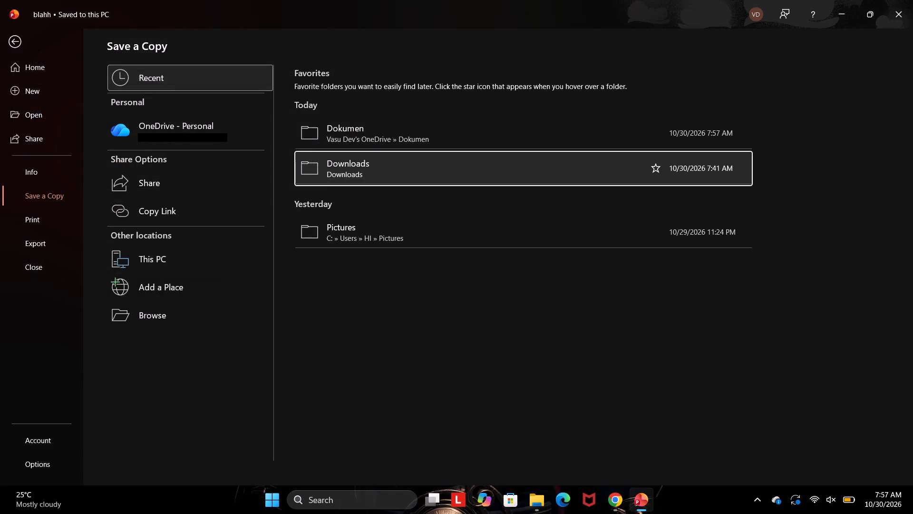
Switch to the Chrome browser.
{"action": "left_click", "coordinate": [611, 505]}
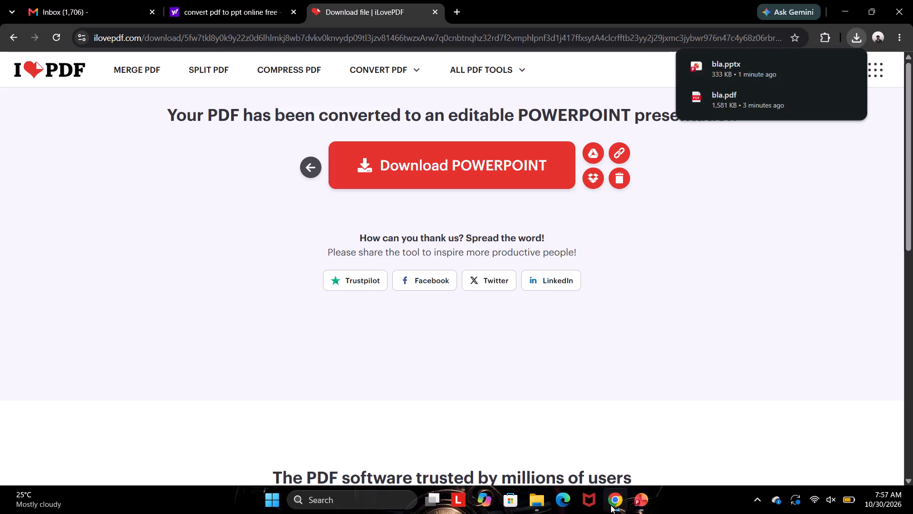